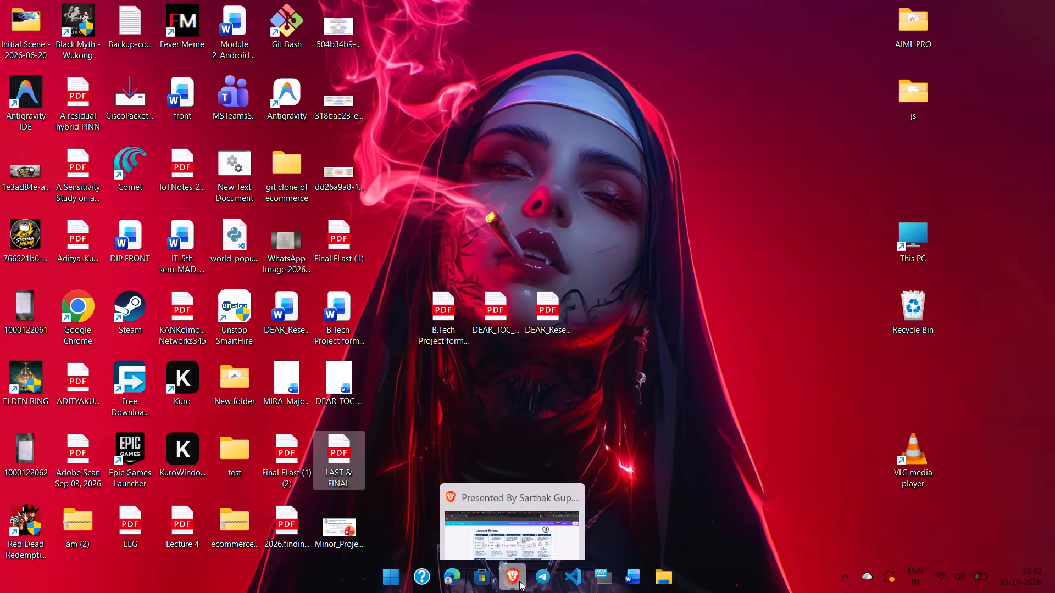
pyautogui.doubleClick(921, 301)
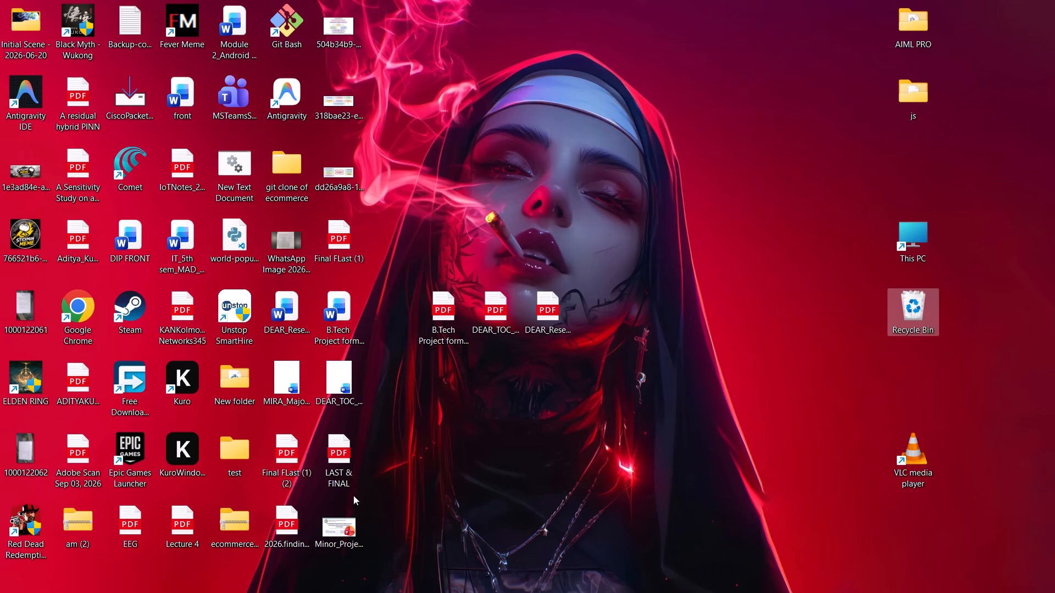
# Open the "LAST & FINAL" PDF from the desktop.
pyautogui.doubleClick(338, 446)
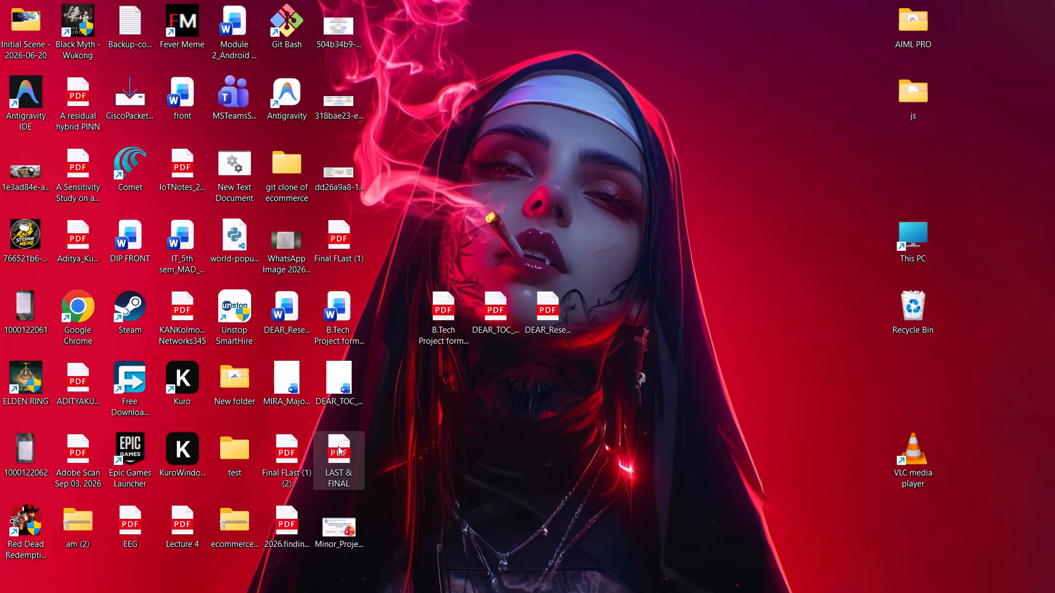
# Skim the report's front matter from the certificate through the table of contents and list of tables to the Abstract.
pyautogui.scroll(-11, 467, 376)
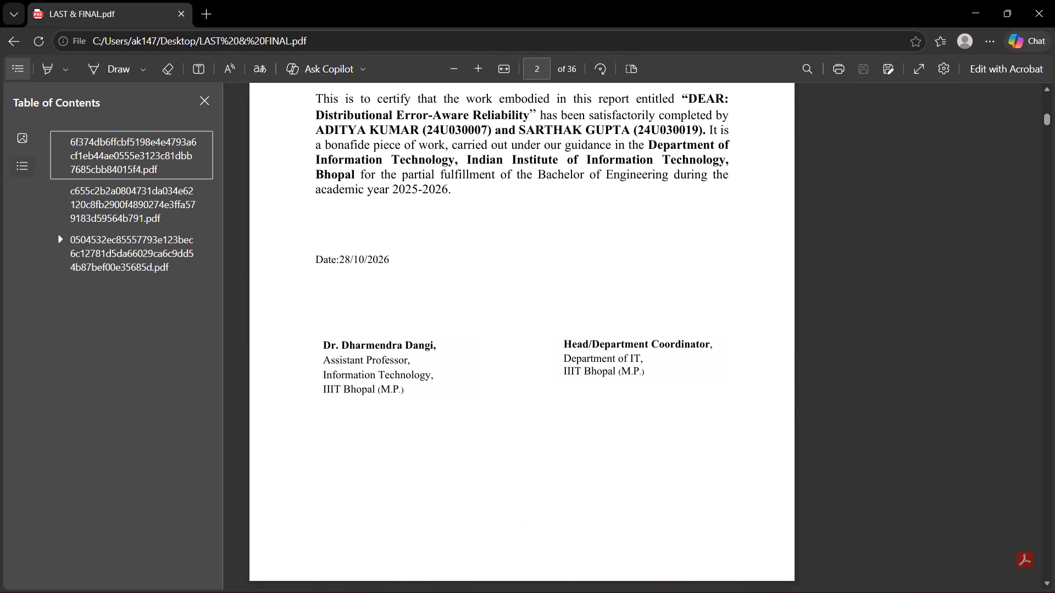
pyautogui.scroll(-13, 467, 376)
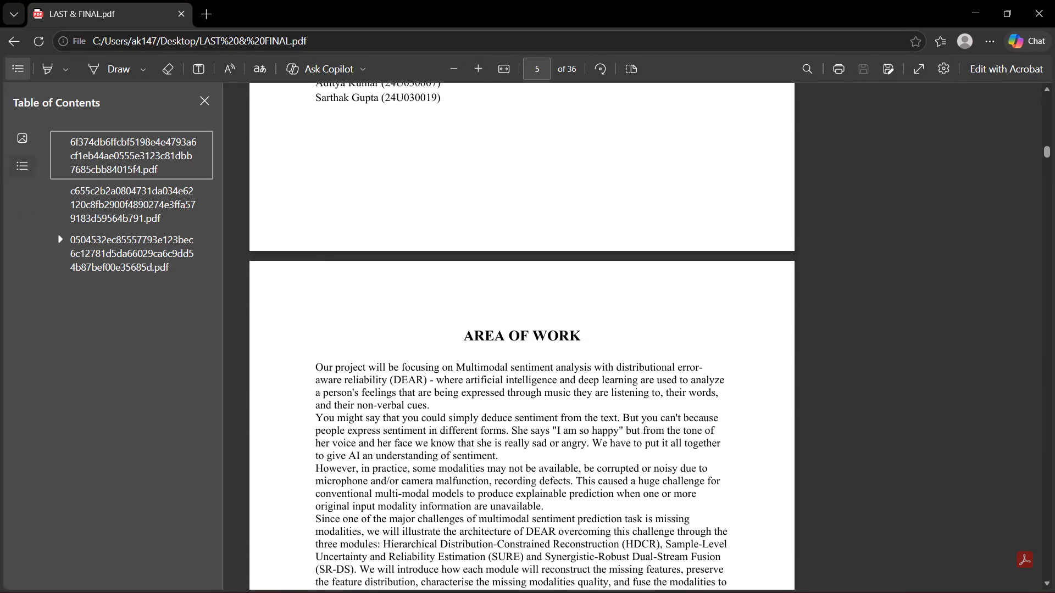
pyautogui.scroll(-11, 467, 376)
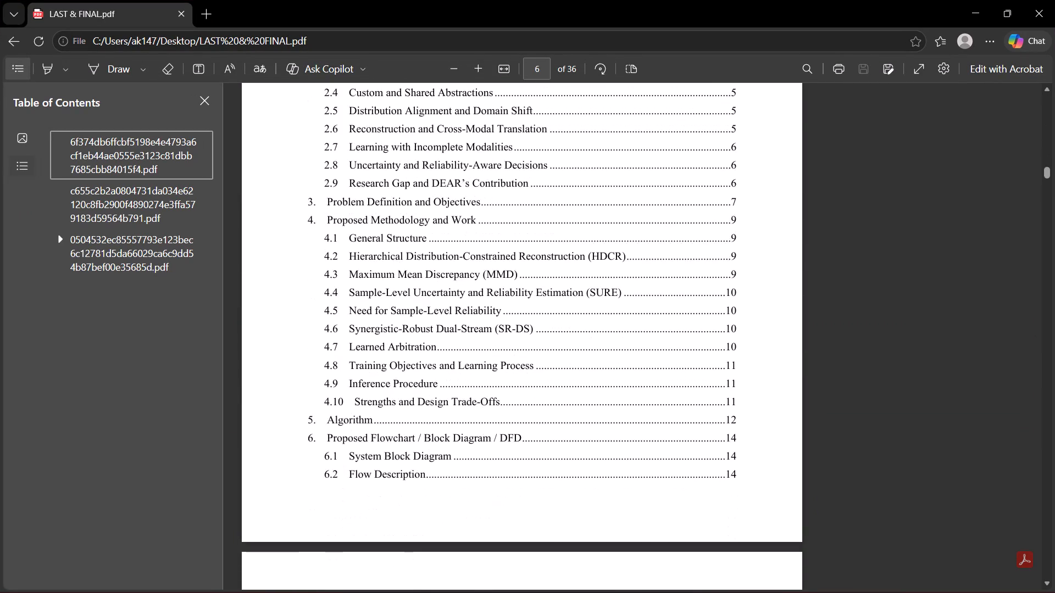
pyautogui.scroll(-11, 467, 376)
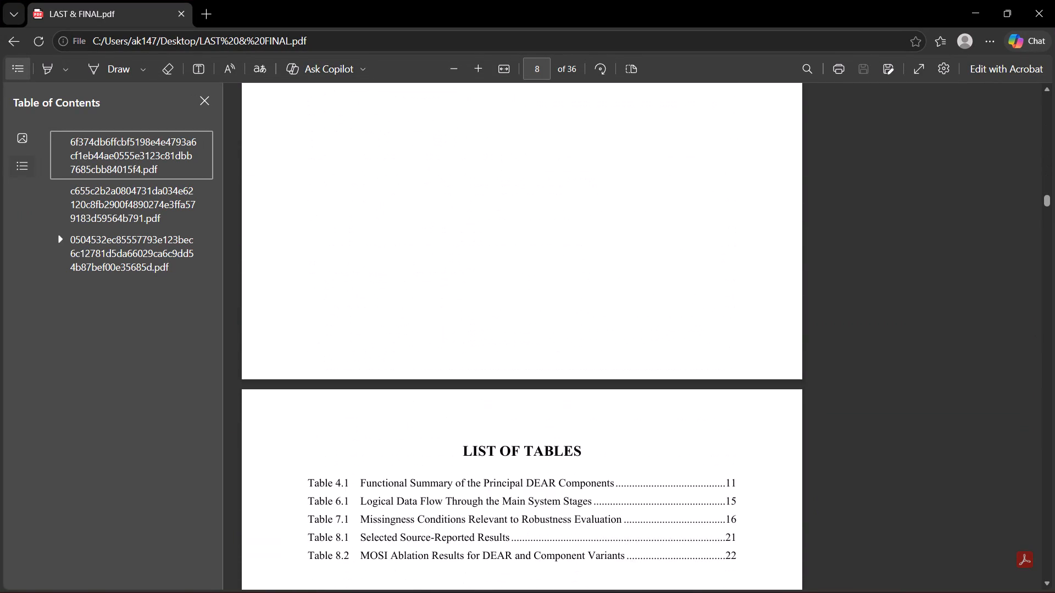
pyautogui.scroll(-11, 467, 376)
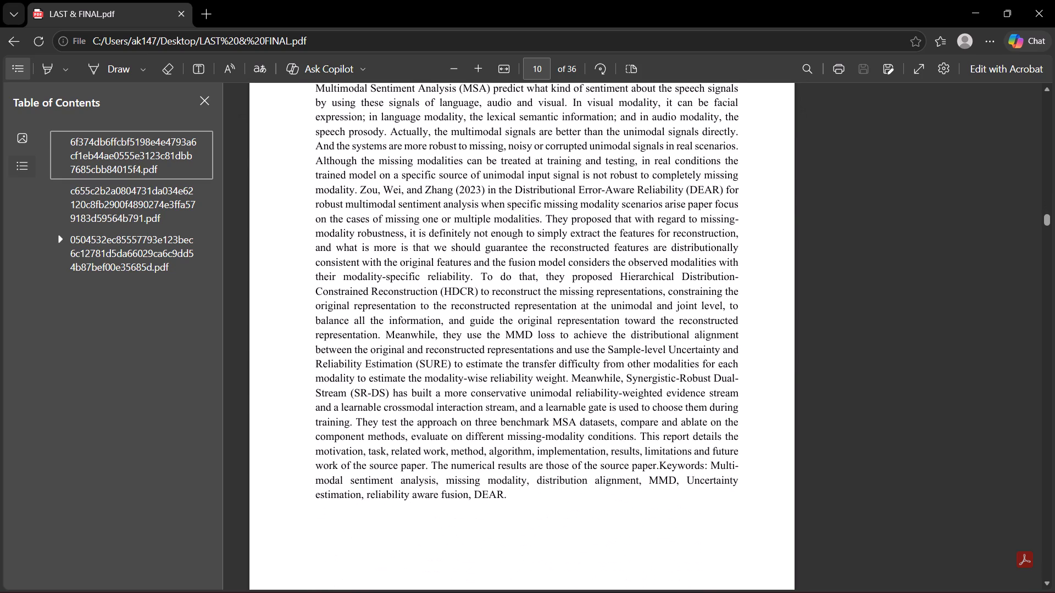
pyautogui.scroll(-4, 467, 376)
pyautogui.scroll(2, 467, 376)
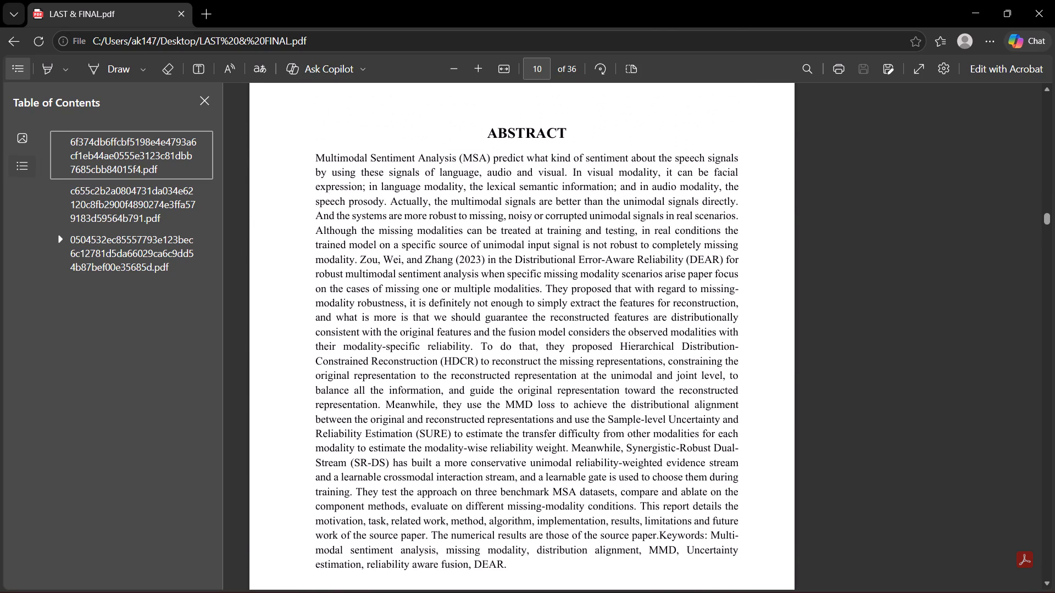
pyautogui.scroll(1, 467, 376)
pyautogui.scroll(-3, 467, 376)
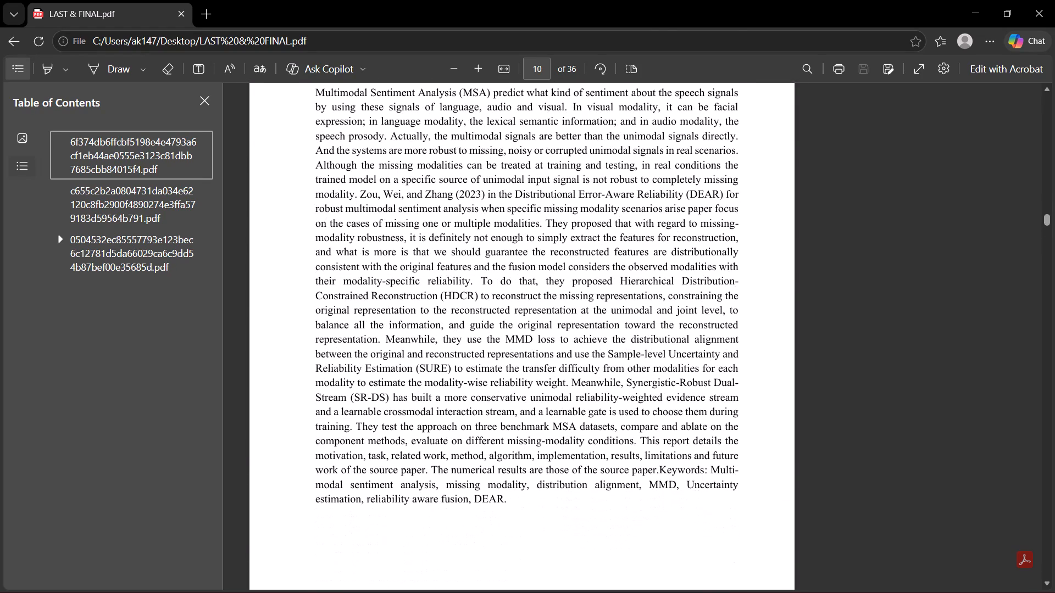
# Go back from the Abstract through the Area of Work and acknowledgement pages to the certificate page.
pyautogui.scroll(17, 467, 376)
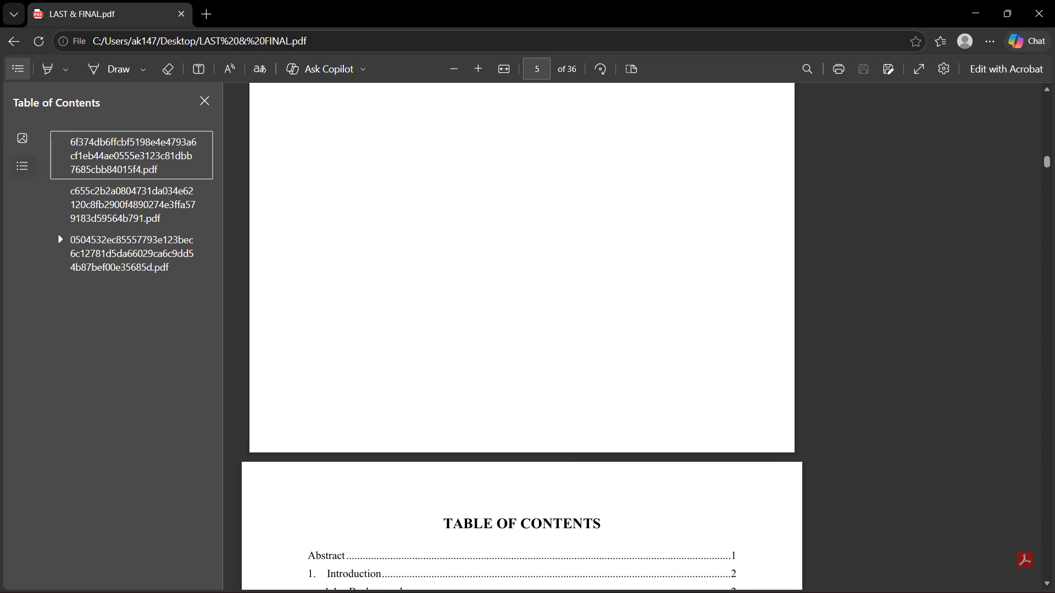
pyautogui.scroll(5, 467, 376)
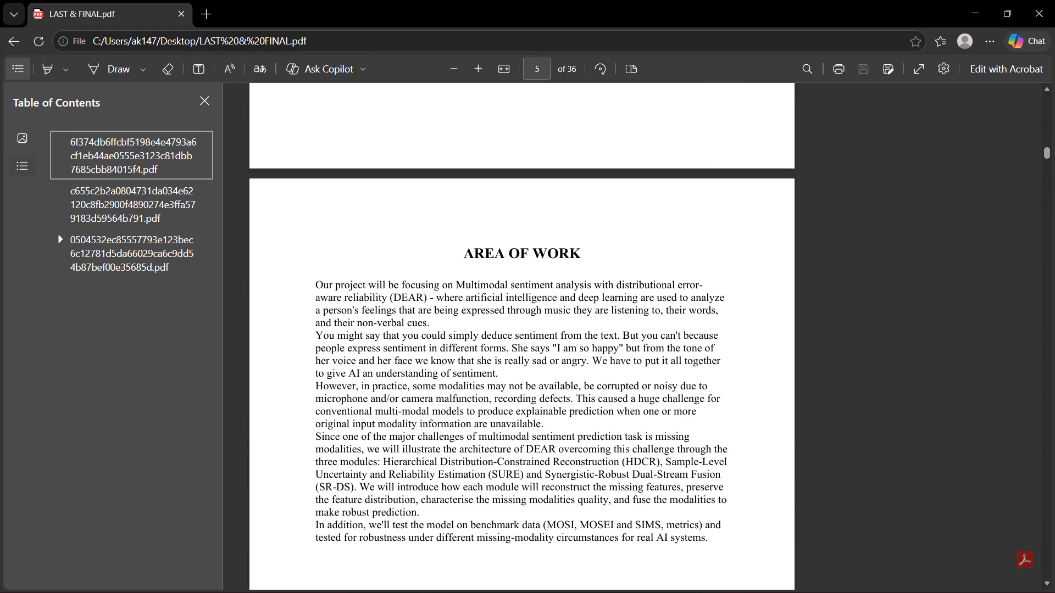
pyautogui.scroll(9, 467, 376)
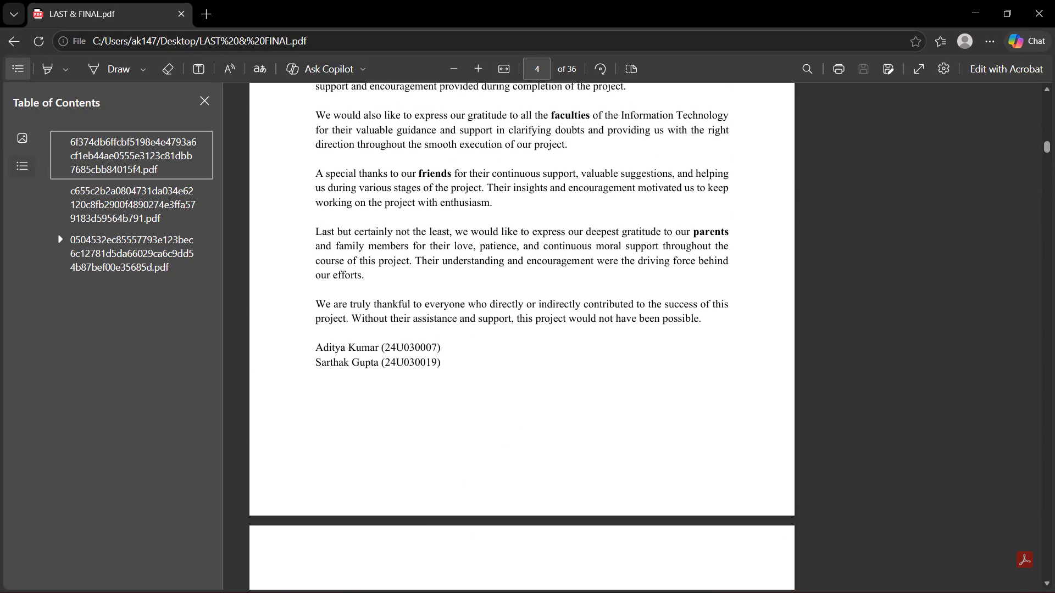
pyautogui.scroll(15, 467, 376)
# Skim the report from the certificate through the introduction, problem definition and methodology chapters to the Algorithm chapter.
pyautogui.scroll(-1, 467, 376)
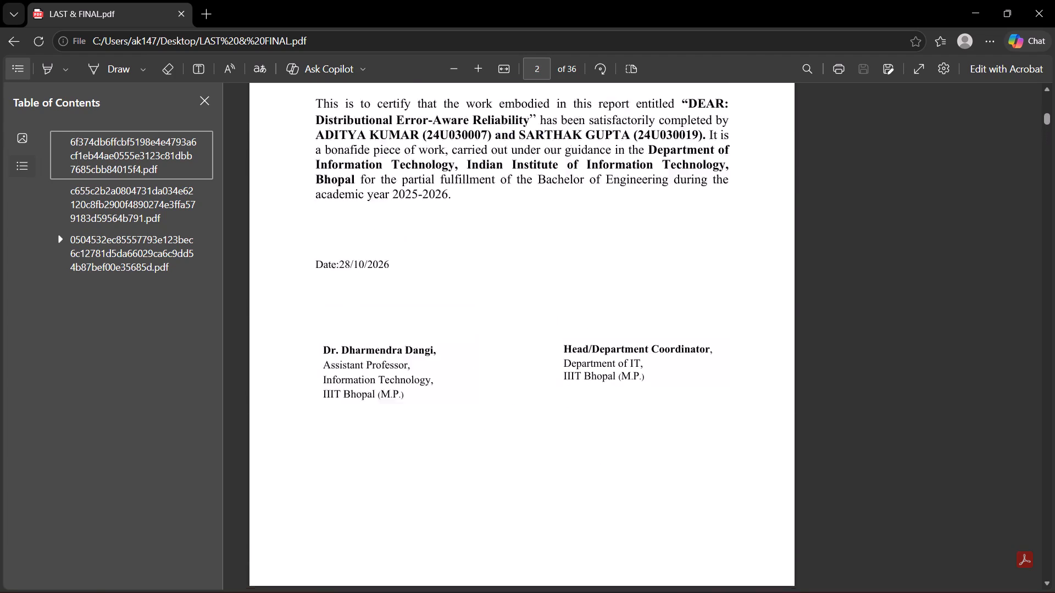
pyautogui.scroll(-15, 467, 376)
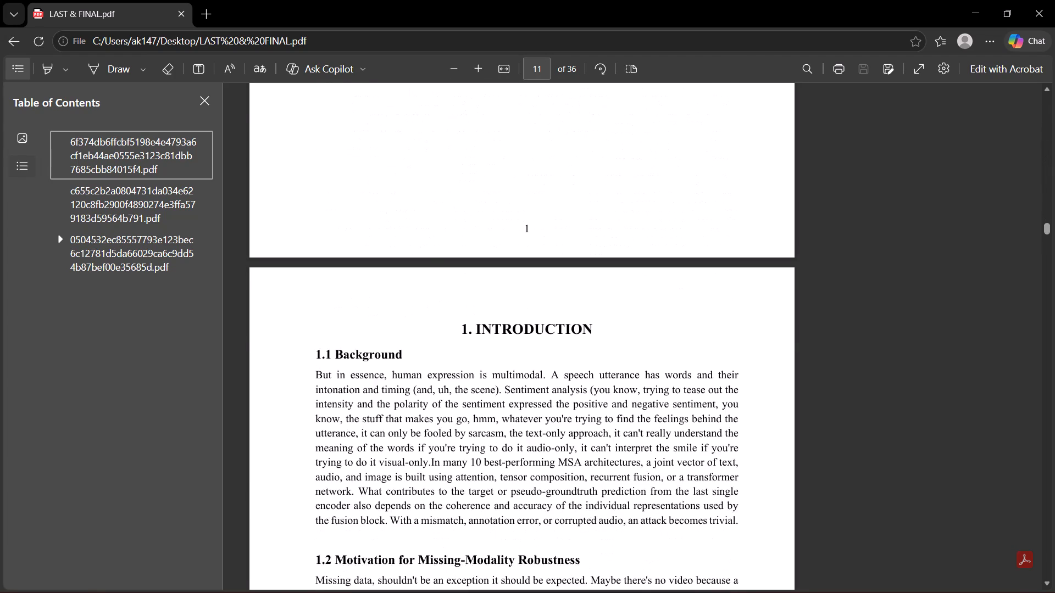
pyautogui.scroll(-14, 467, 376)
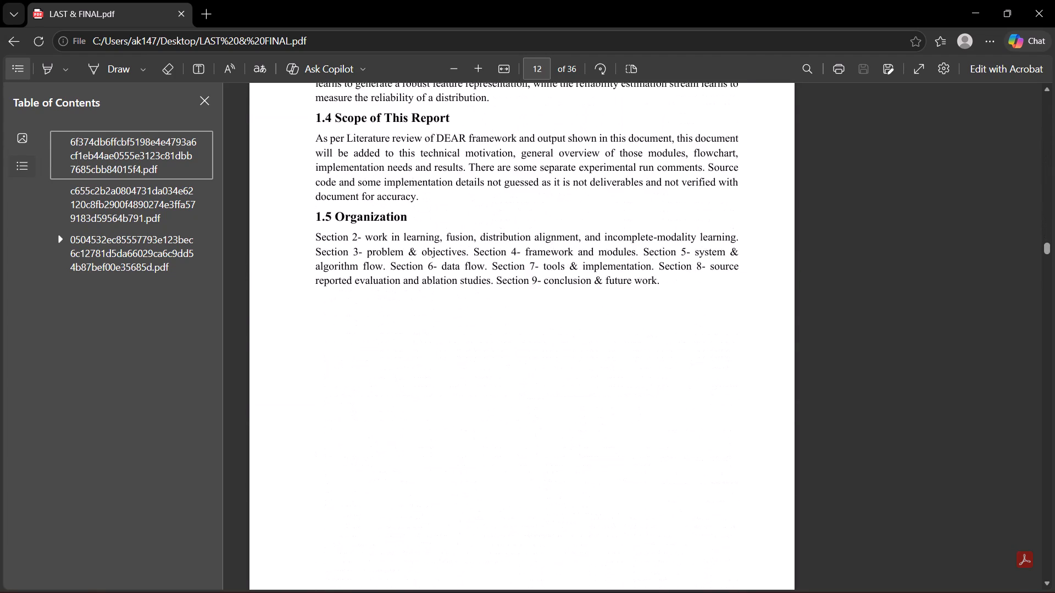
pyautogui.scroll(-14, 467, 376)
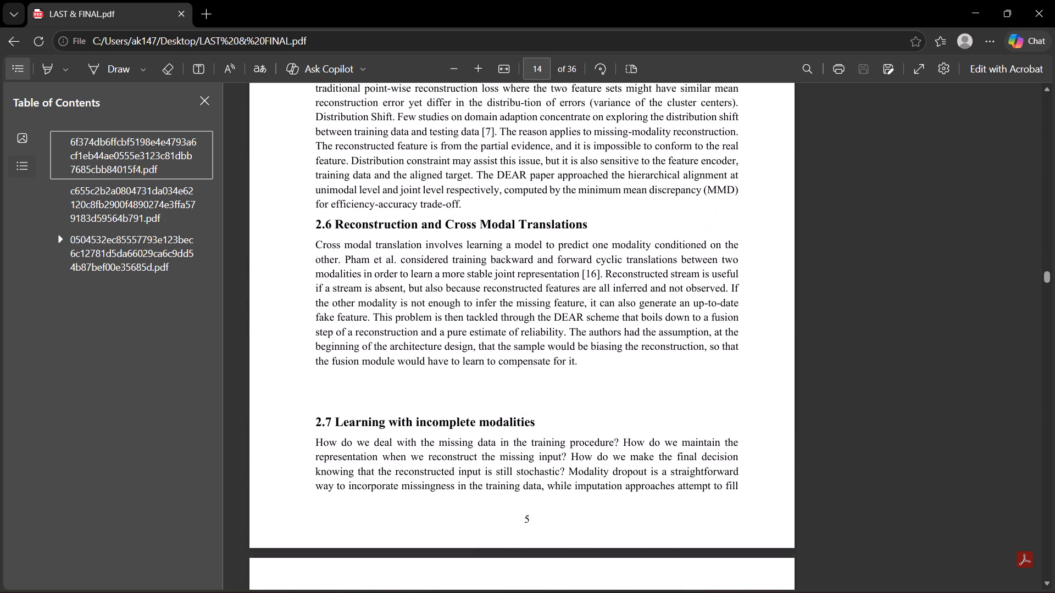
pyautogui.scroll(-14, 467, 376)
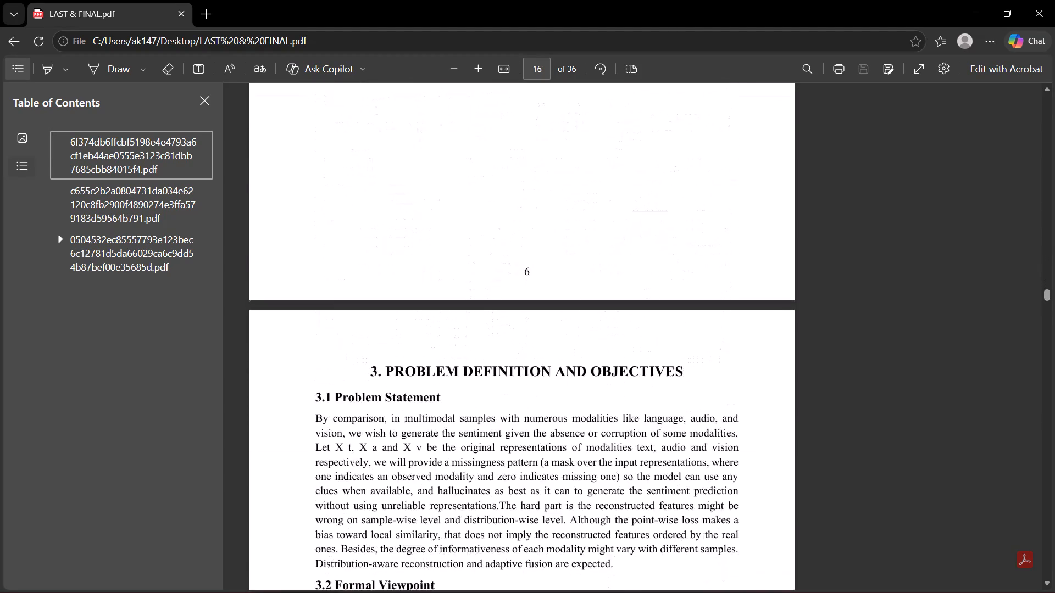
pyautogui.scroll(-14, 467, 376)
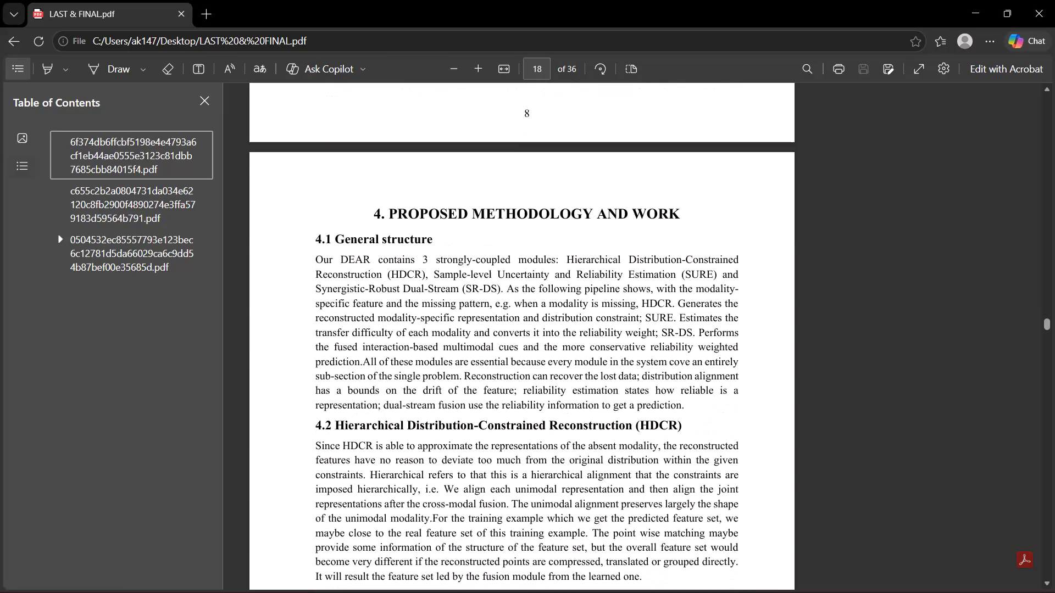
pyautogui.scroll(-14, 467, 376)
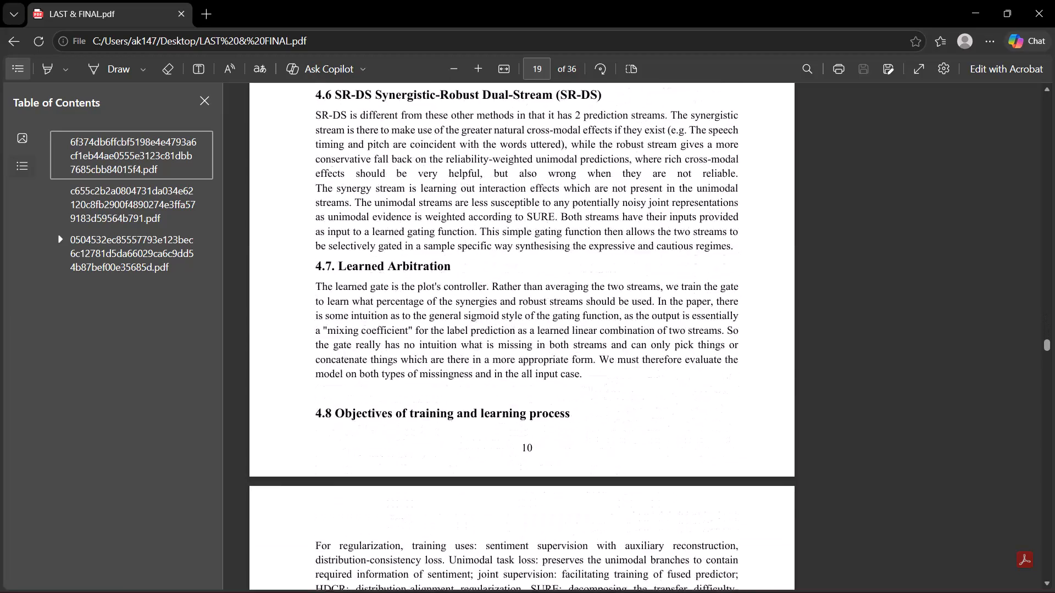
pyautogui.scroll(-11, 467, 376)
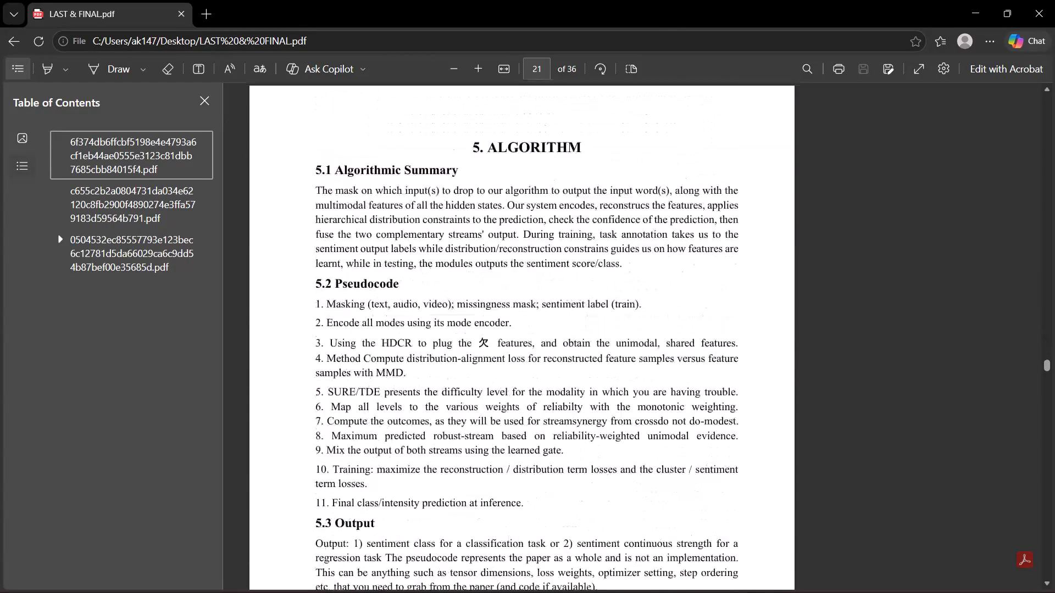
# Review the data flow, missingness, test strategy and results chapters up to the start of Conclusion and Future Scope.
pyautogui.scroll(-13, 467, 376)
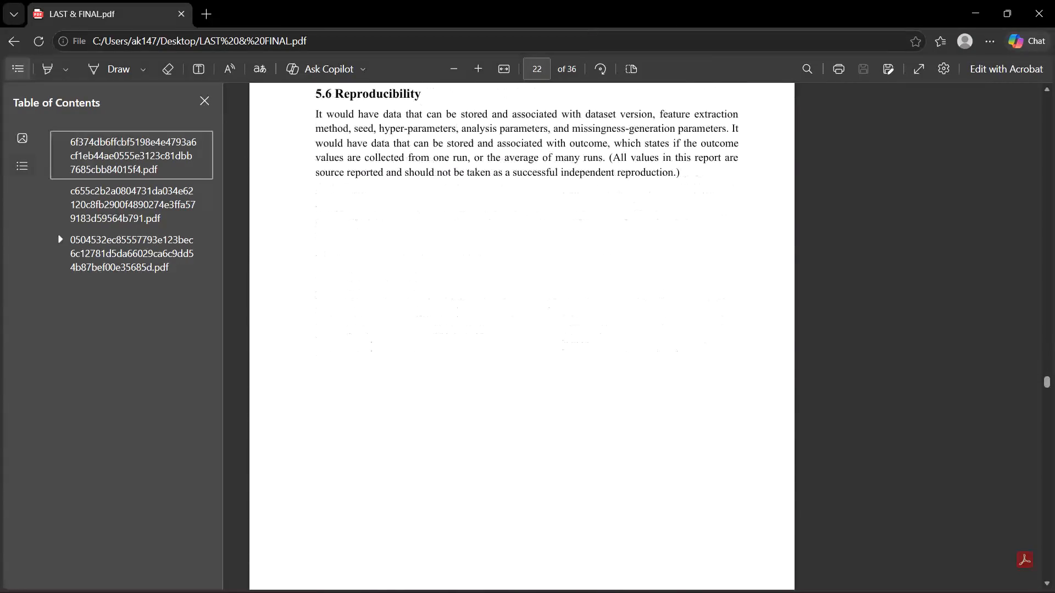
pyautogui.scroll(-13, 467, 376)
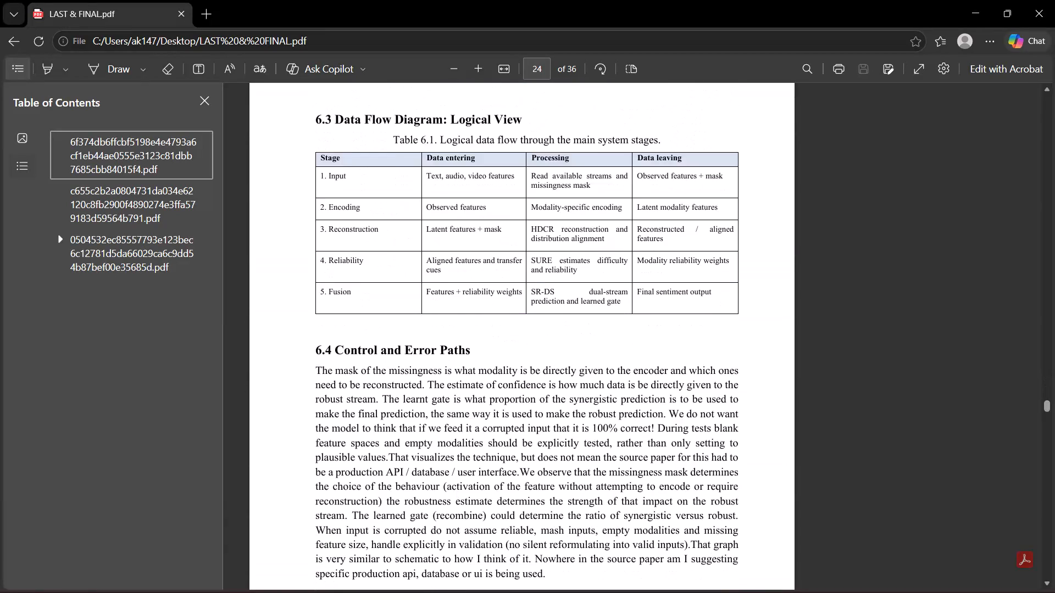
pyautogui.scroll(-12, 467, 376)
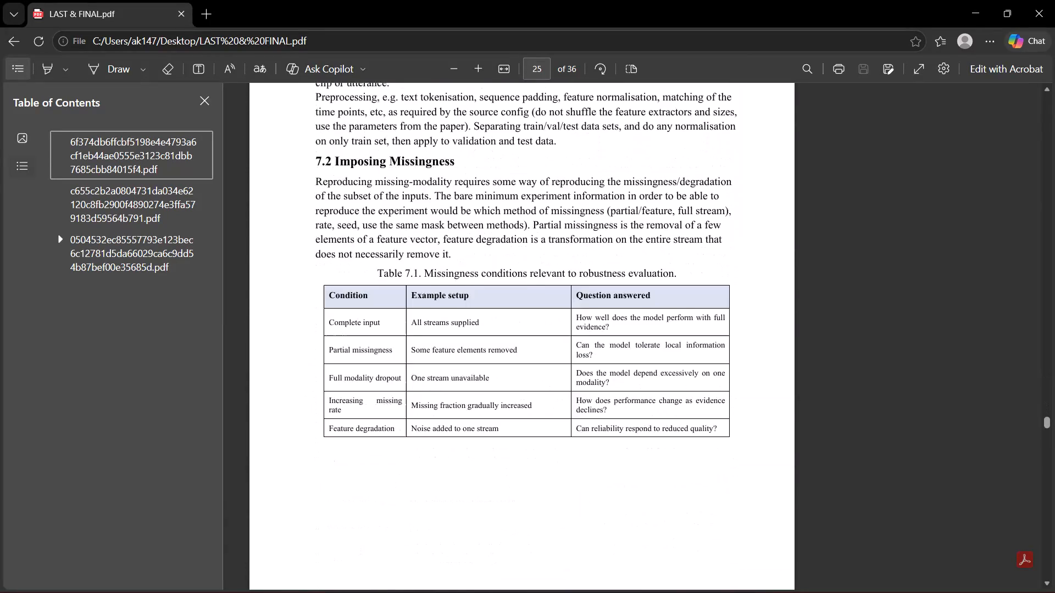
pyautogui.scroll(-12, 467, 376)
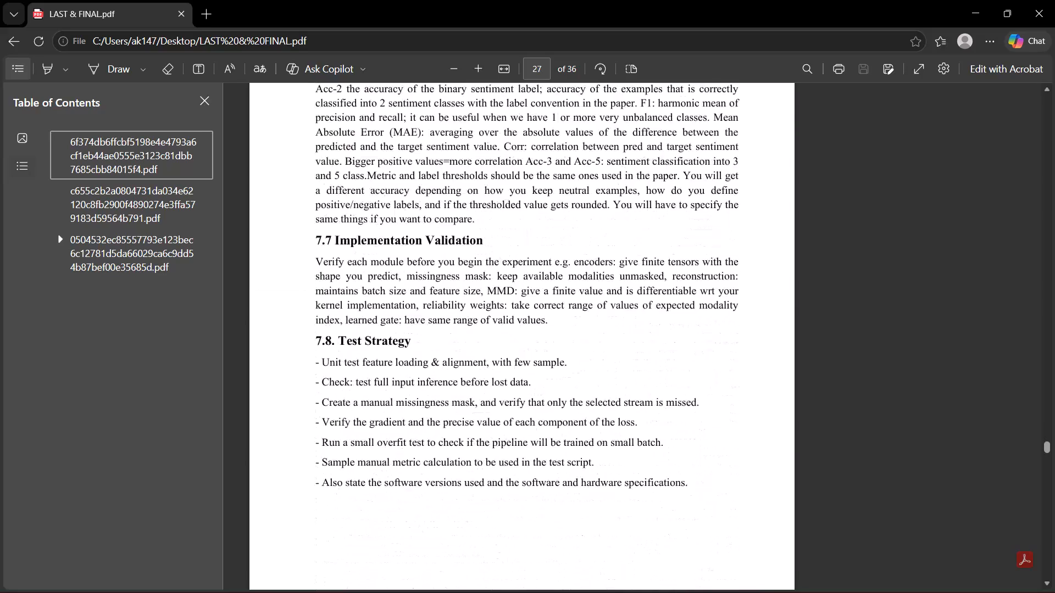
pyautogui.scroll(-12, 467, 376)
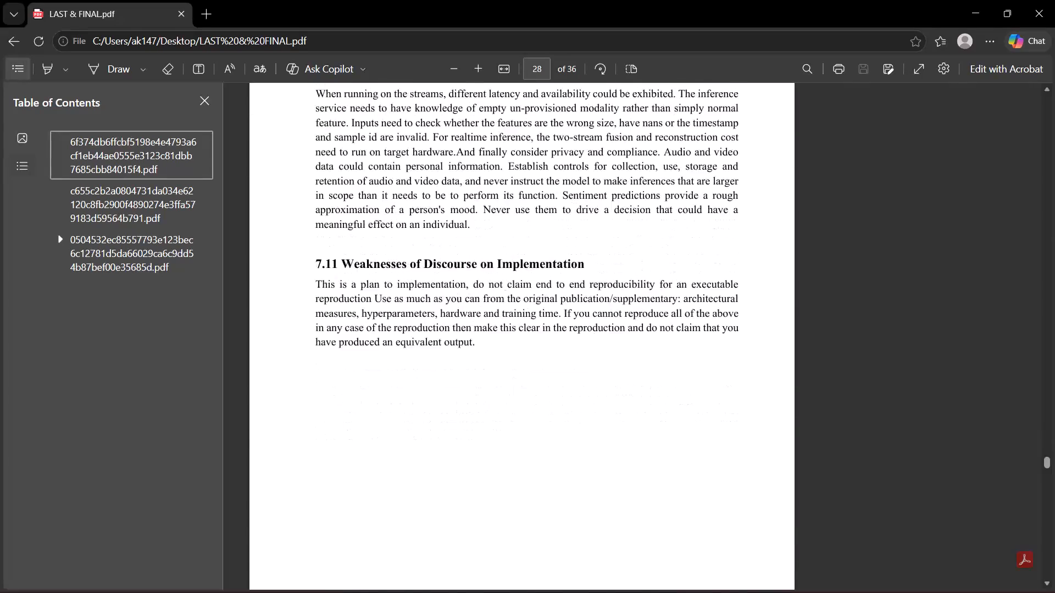
pyautogui.scroll(-10, 467, 376)
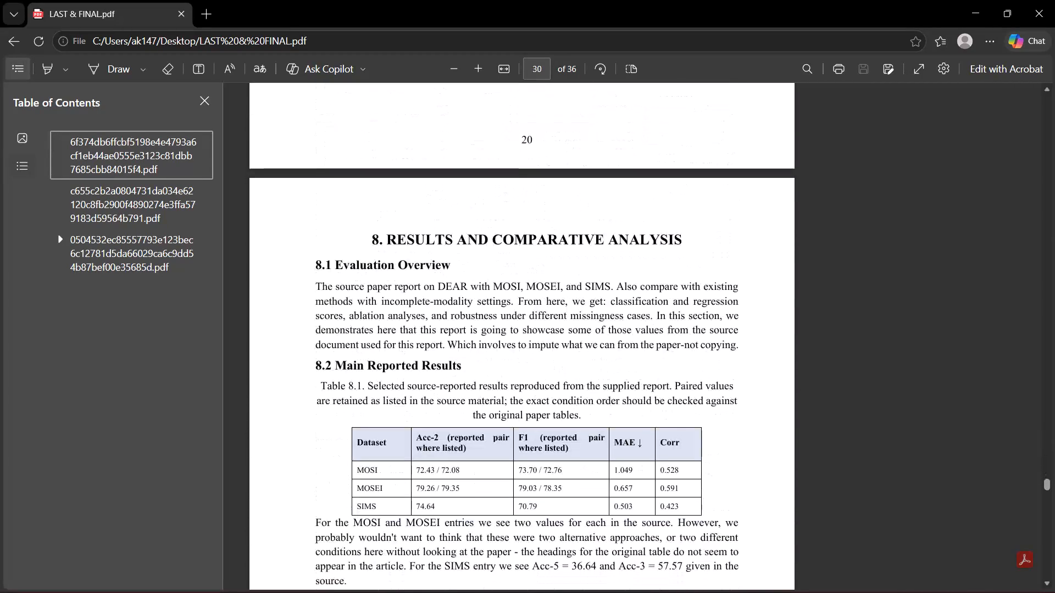
pyautogui.scroll(-8, 467, 376)
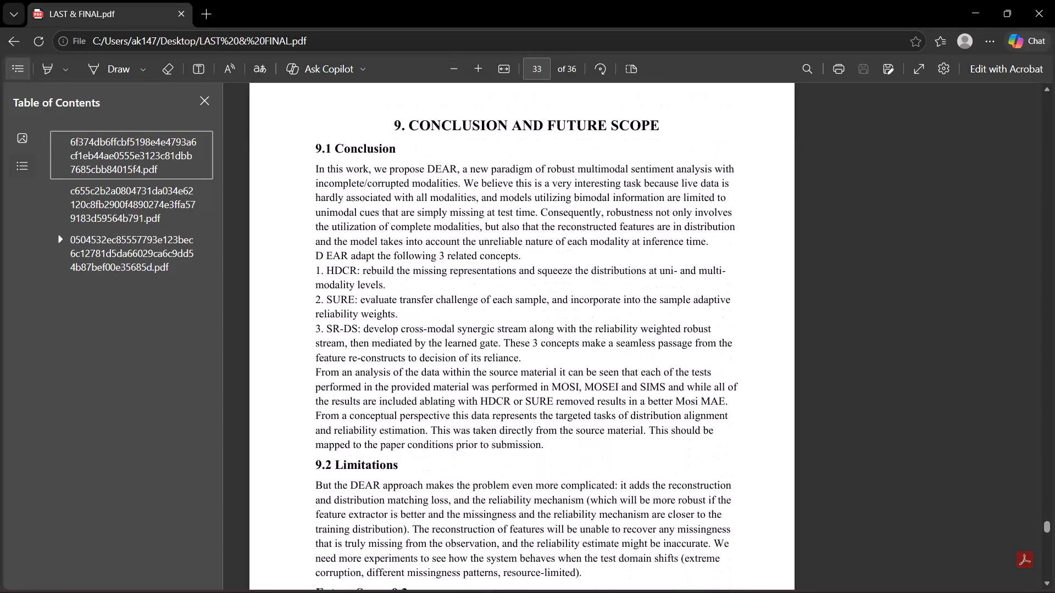
# Check the end of the conclusion chapter and the References list through the report's last page.
pyautogui.scroll(-9, 467, 376)
pyautogui.scroll(2, 467, 376)
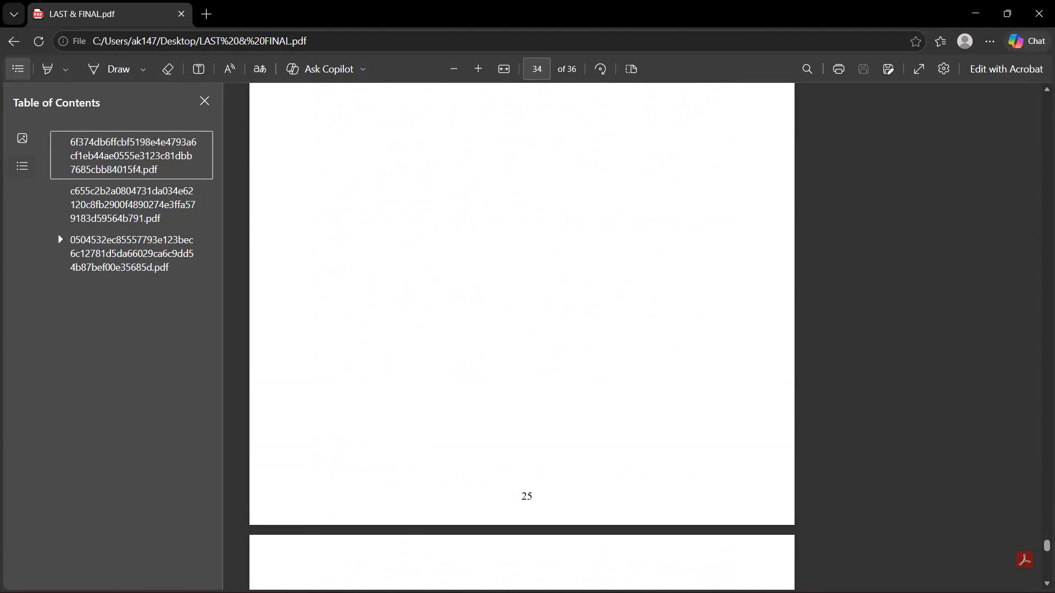
pyautogui.scroll(2, 467, 376)
pyautogui.scroll(-17, 467, 376)
pyautogui.scroll(-7, 467, 376)
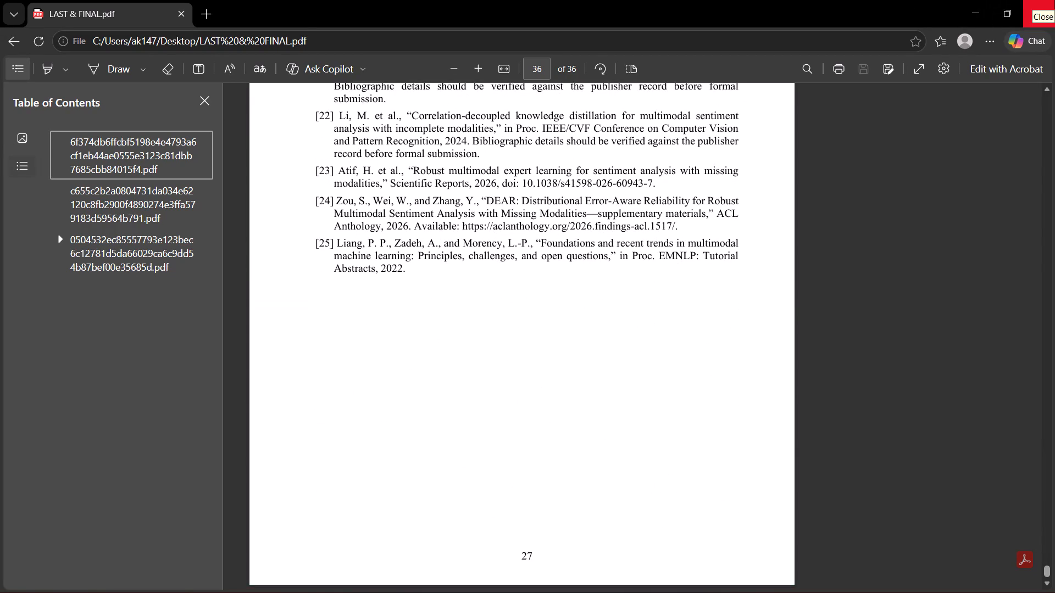
# Return to chapter 8 and re-examine the ablation study, missingness stress tests and main reported results tables.
pyautogui.scroll(13, 469, 174)
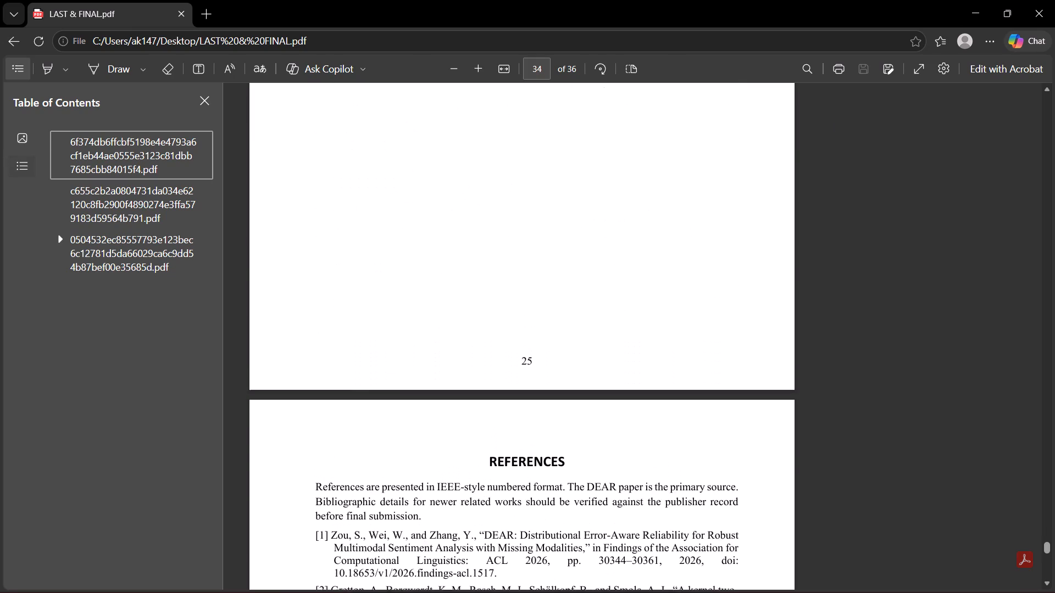
pyautogui.scroll(8, 469, 174)
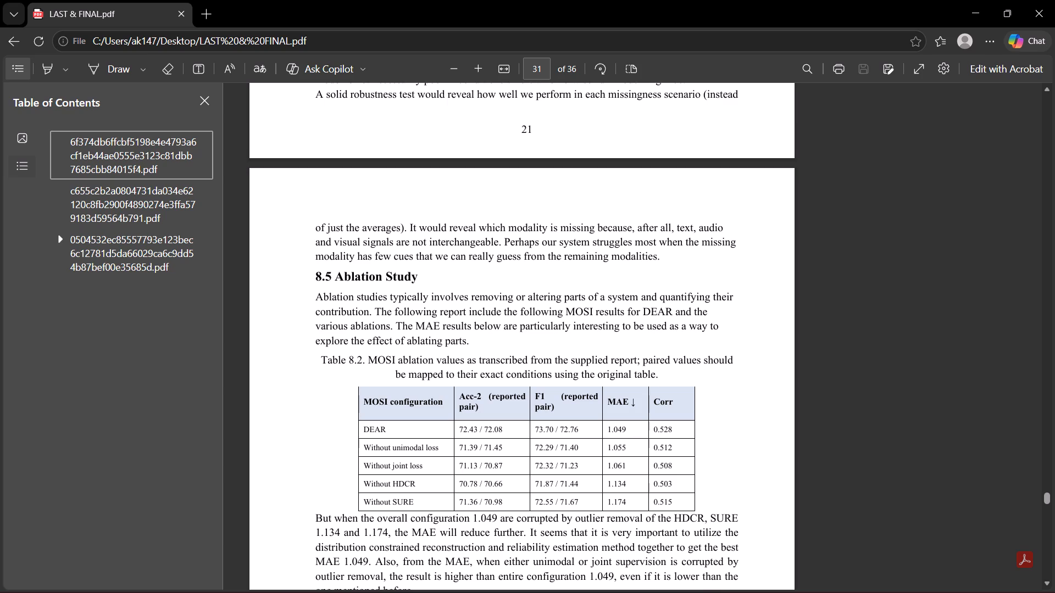
pyautogui.scroll(2, 418, 468)
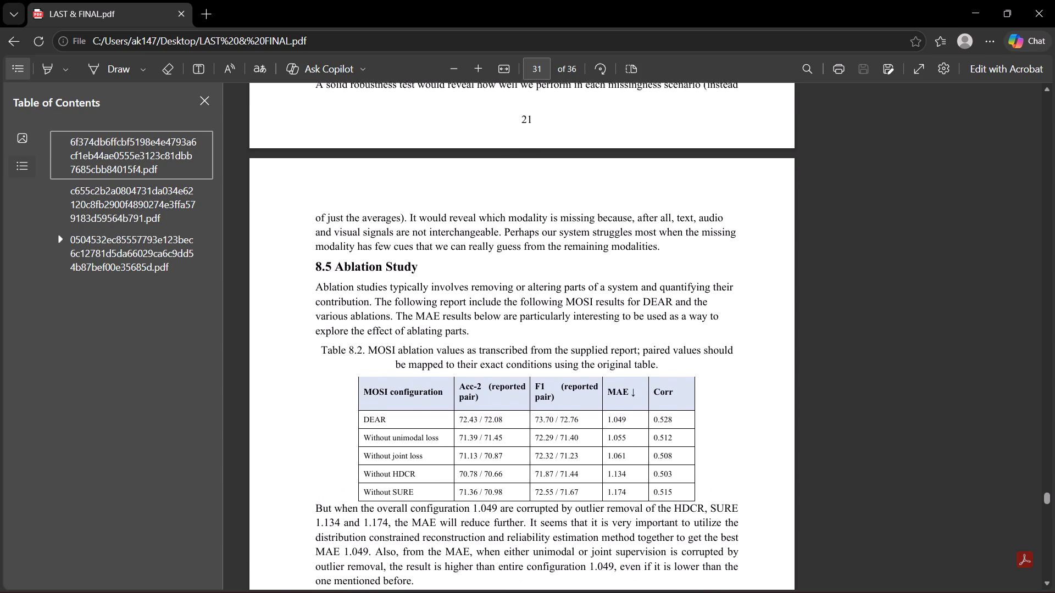
pyautogui.scroll(2, 418, 468)
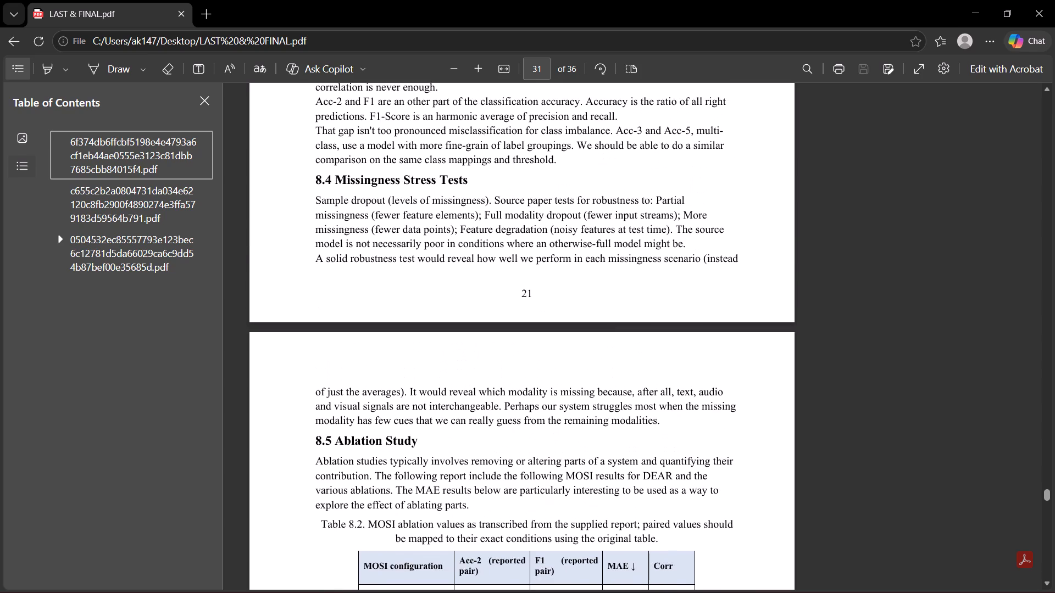
pyautogui.scroll(8, 418, 468)
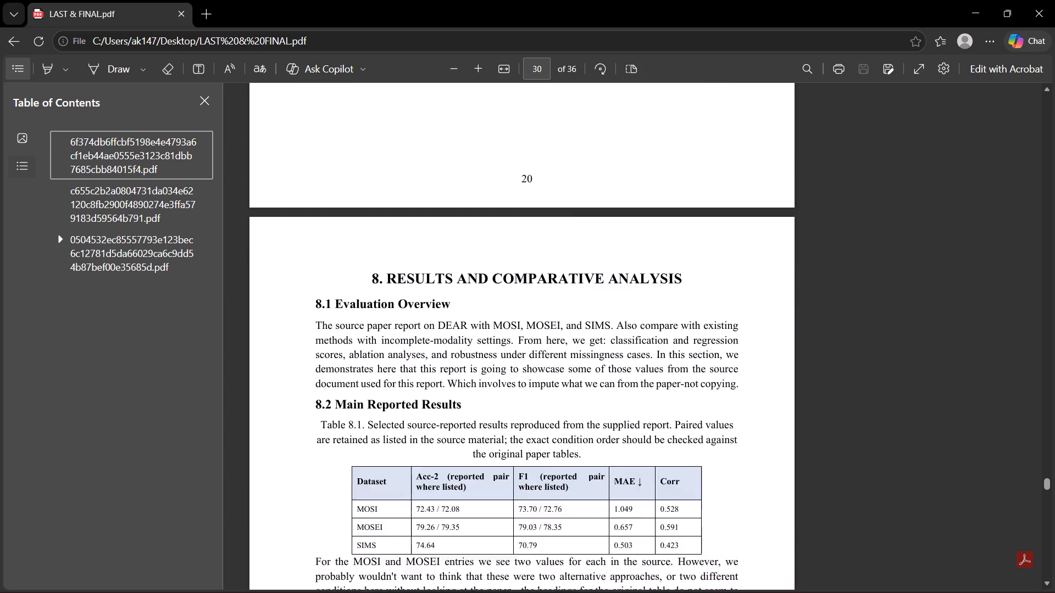
# Go back from chapter 8 through the implementation sections and examine the logical data flow table in section 6.3.
pyautogui.scroll(18, 418, 468)
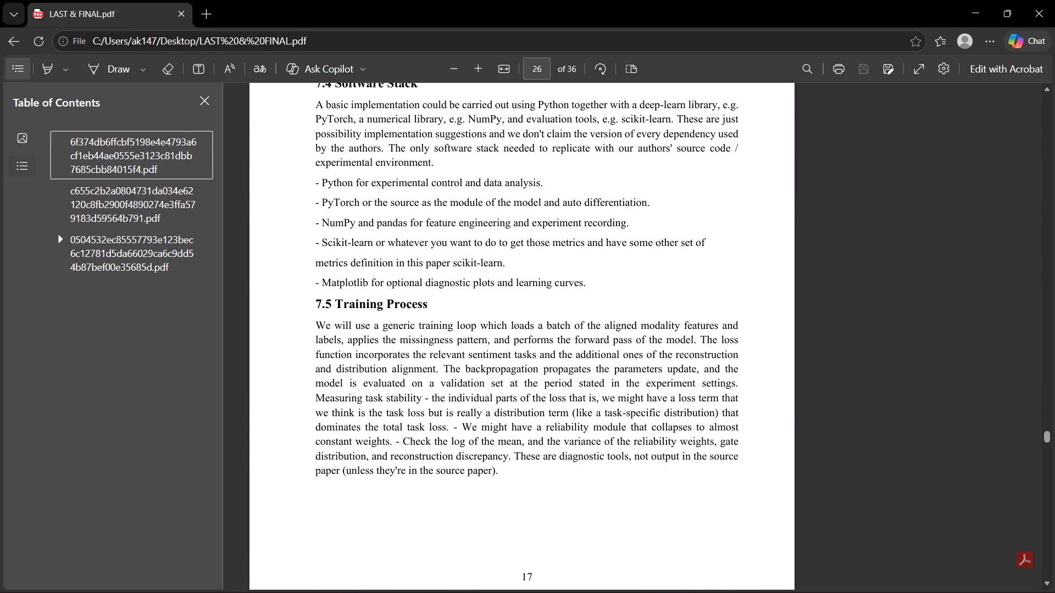
pyautogui.scroll(10, 418, 468)
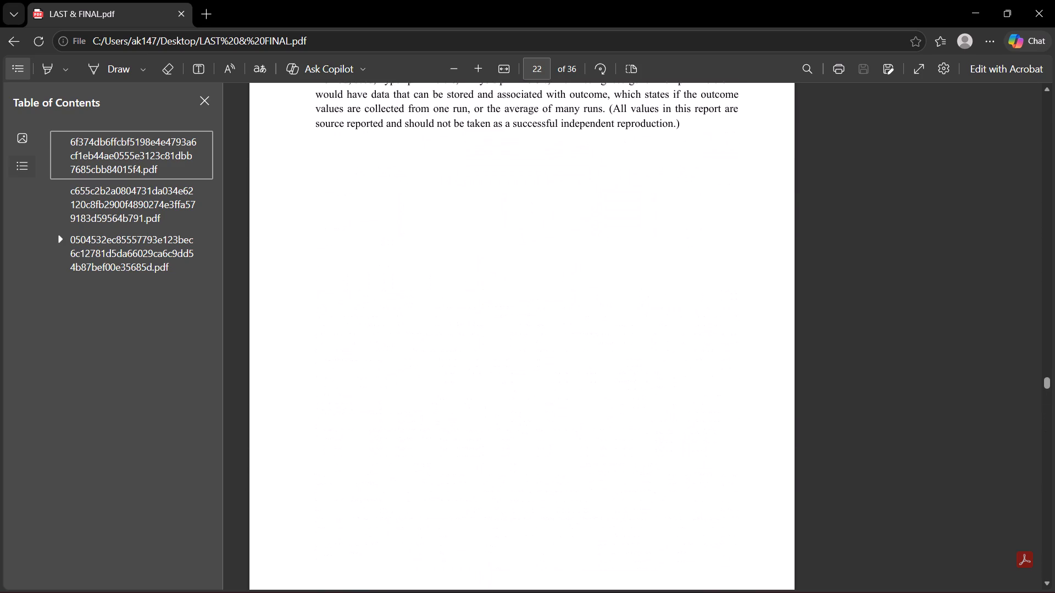
pyautogui.scroll(-8, 418, 468)
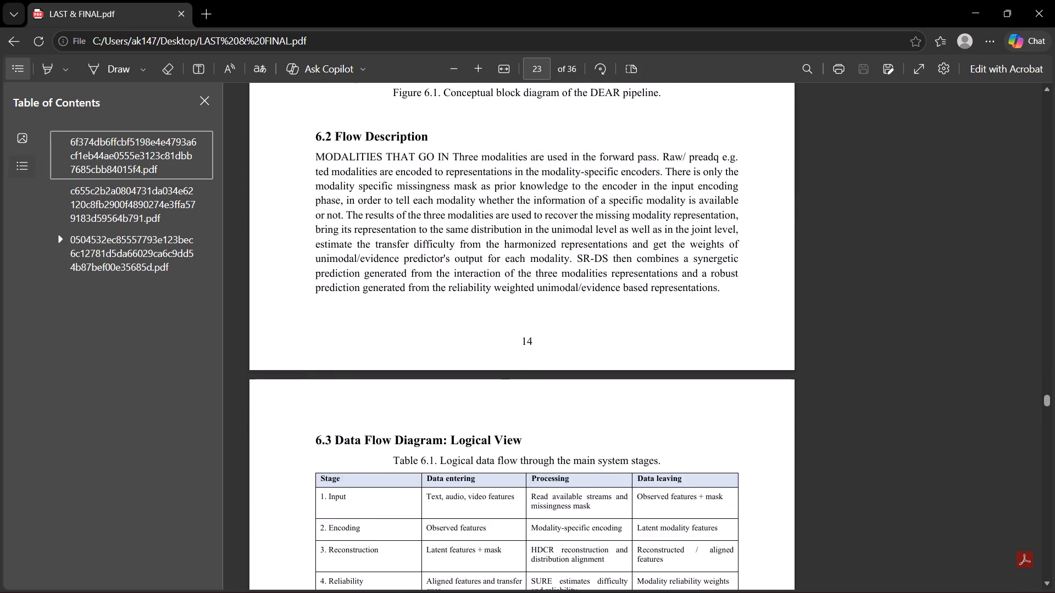
pyautogui.scroll(-4, 418, 468)
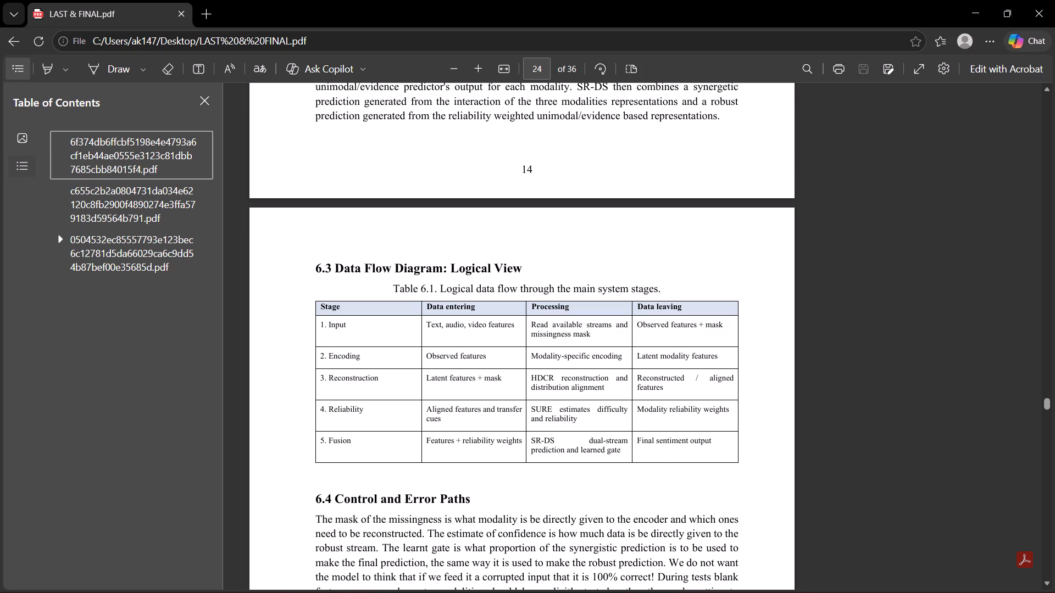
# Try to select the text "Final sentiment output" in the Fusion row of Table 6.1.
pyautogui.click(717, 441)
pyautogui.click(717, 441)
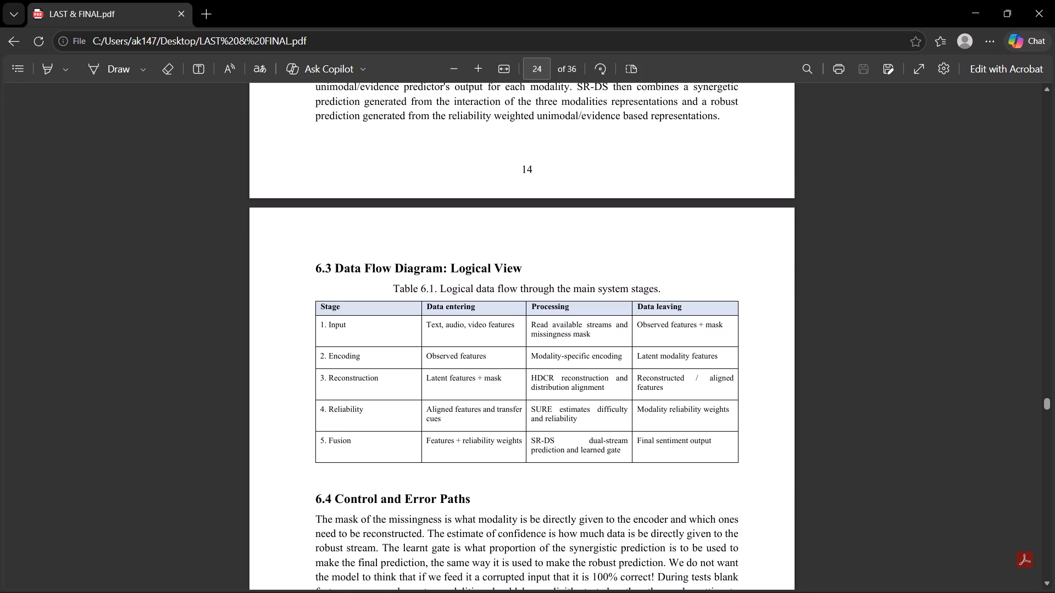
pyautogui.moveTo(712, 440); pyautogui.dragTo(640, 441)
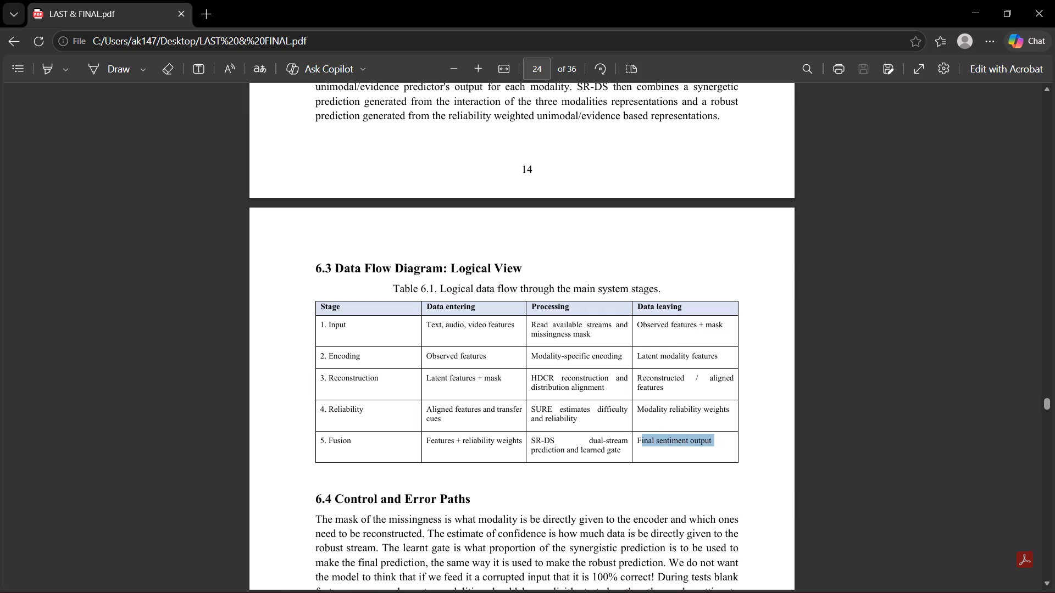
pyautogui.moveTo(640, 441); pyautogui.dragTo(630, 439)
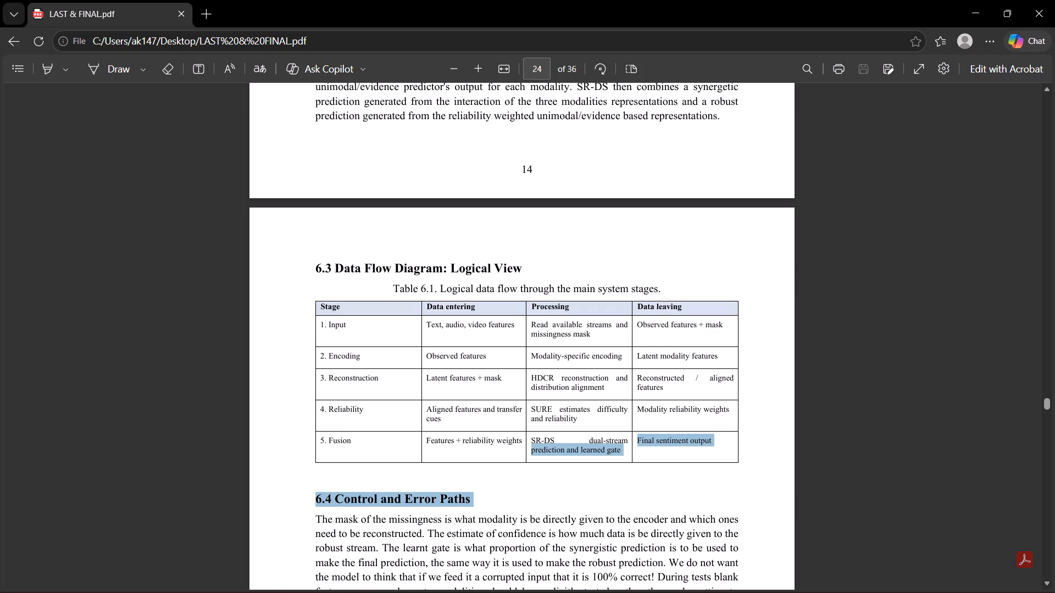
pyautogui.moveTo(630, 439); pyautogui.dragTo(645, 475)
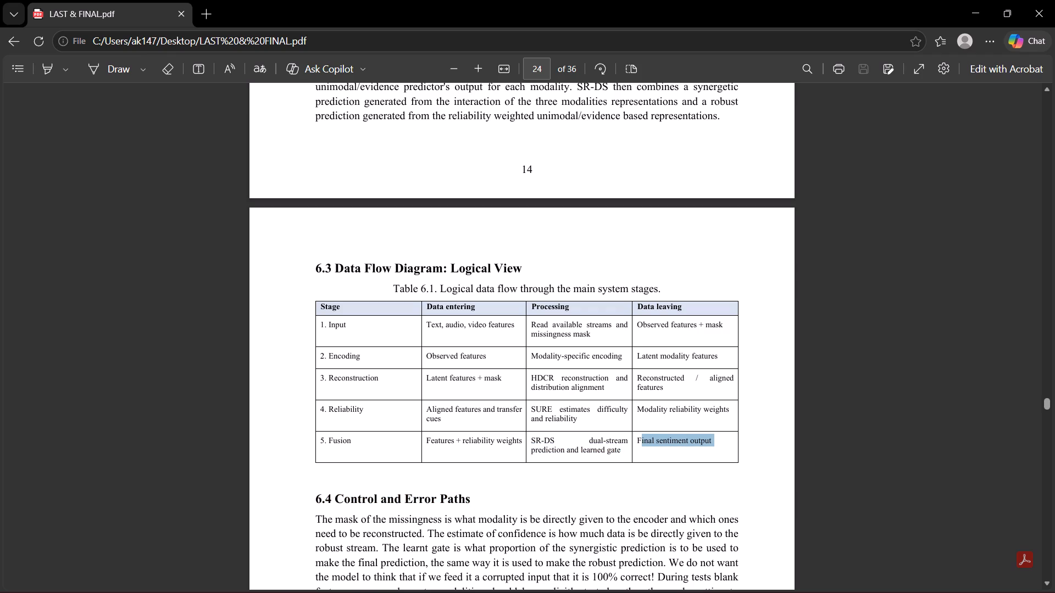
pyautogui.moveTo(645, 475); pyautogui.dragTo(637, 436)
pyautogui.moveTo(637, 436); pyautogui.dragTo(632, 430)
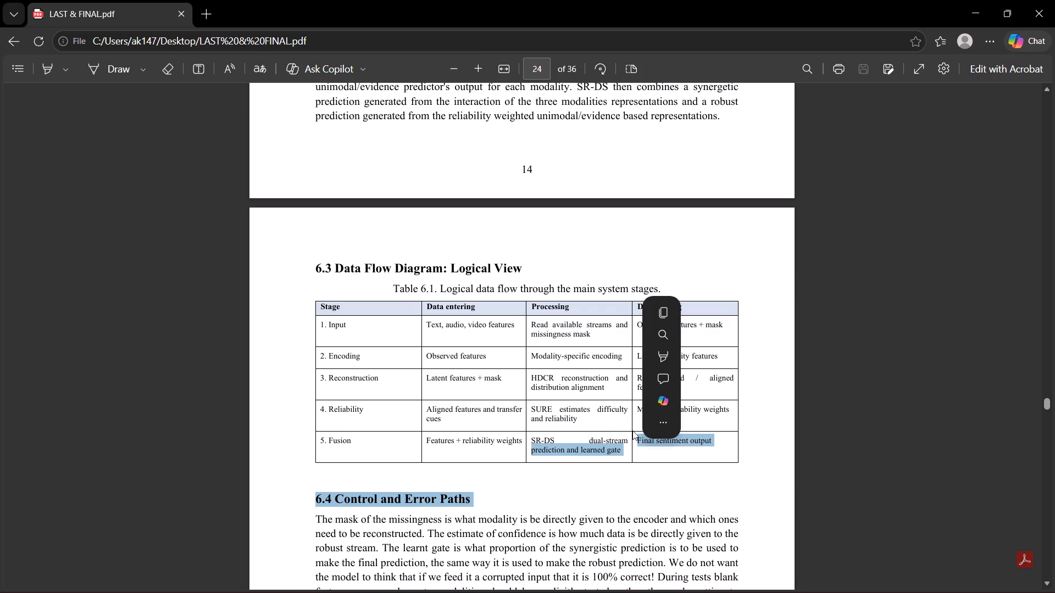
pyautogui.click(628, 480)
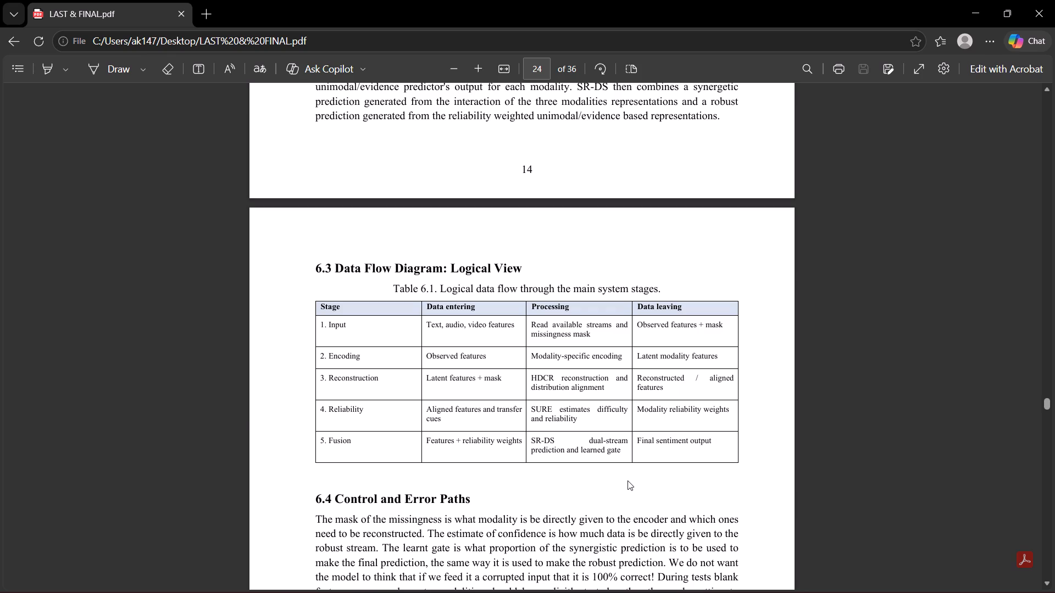
# Skim backwards through the methodology chapter and the abstract to the report's cover page.
pyautogui.scroll(20, 628, 480)
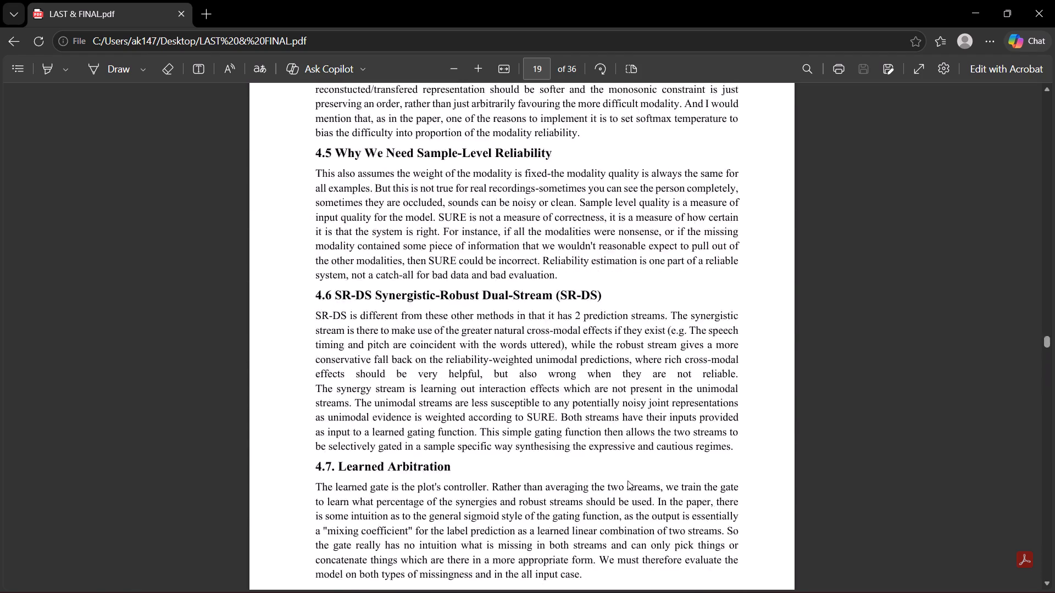
pyautogui.scroll(16, 628, 480)
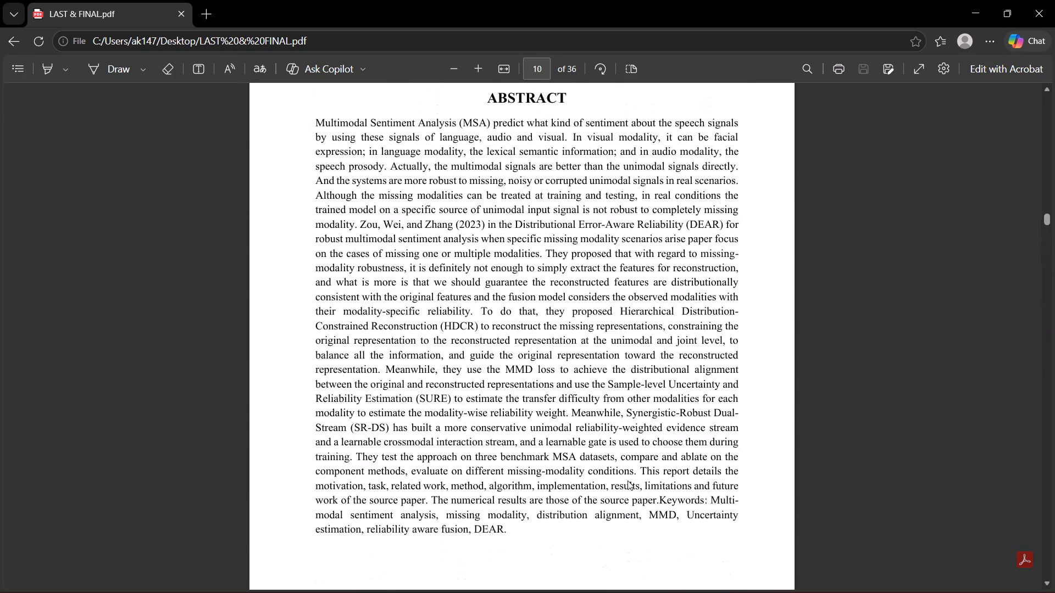
pyautogui.scroll(12, 628, 480)
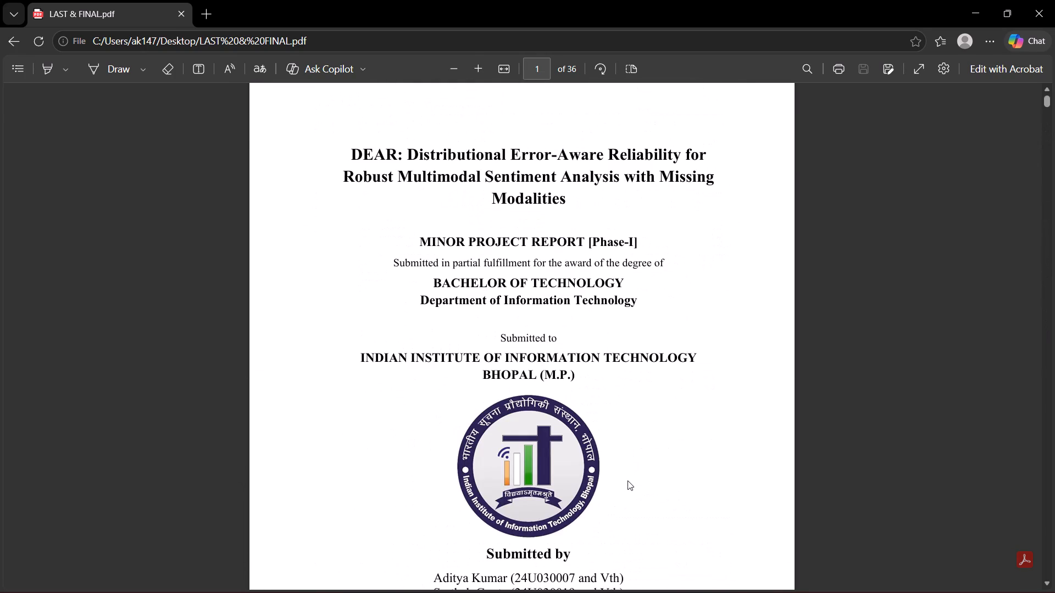
# Check the submission and supervision details on the cover page and the wording, date and signatories of the certificate.
pyautogui.scroll(-7, 628, 480)
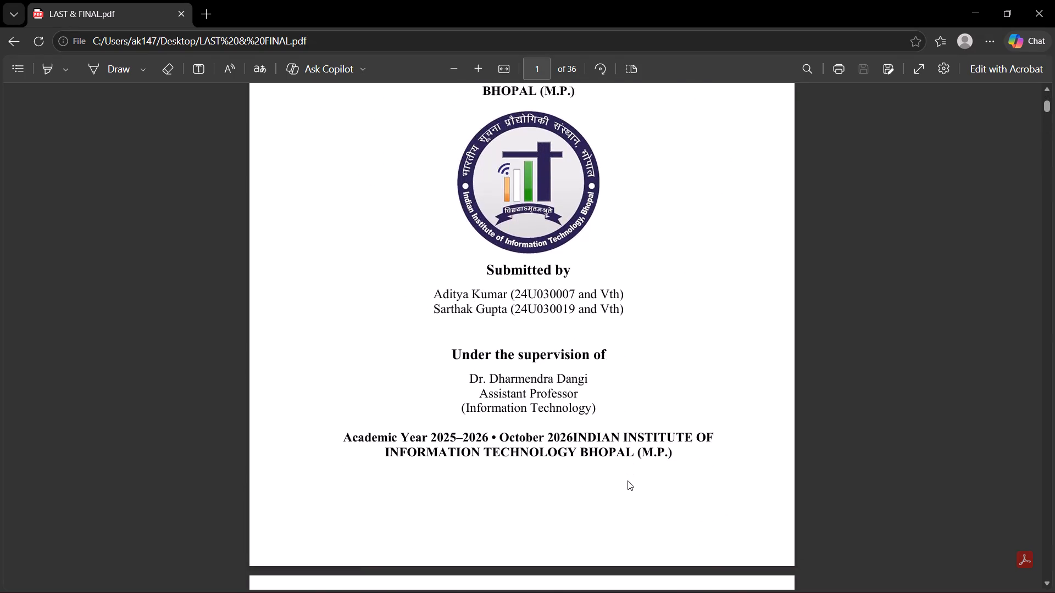
pyautogui.scroll(-7, 628, 480)
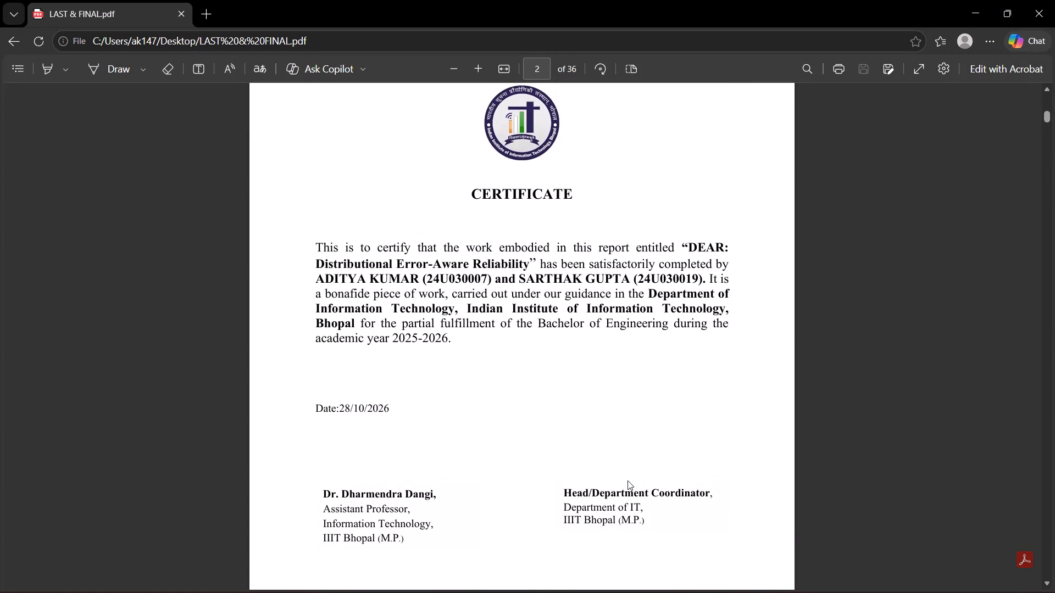
pyautogui.scroll(-1, 628, 480)
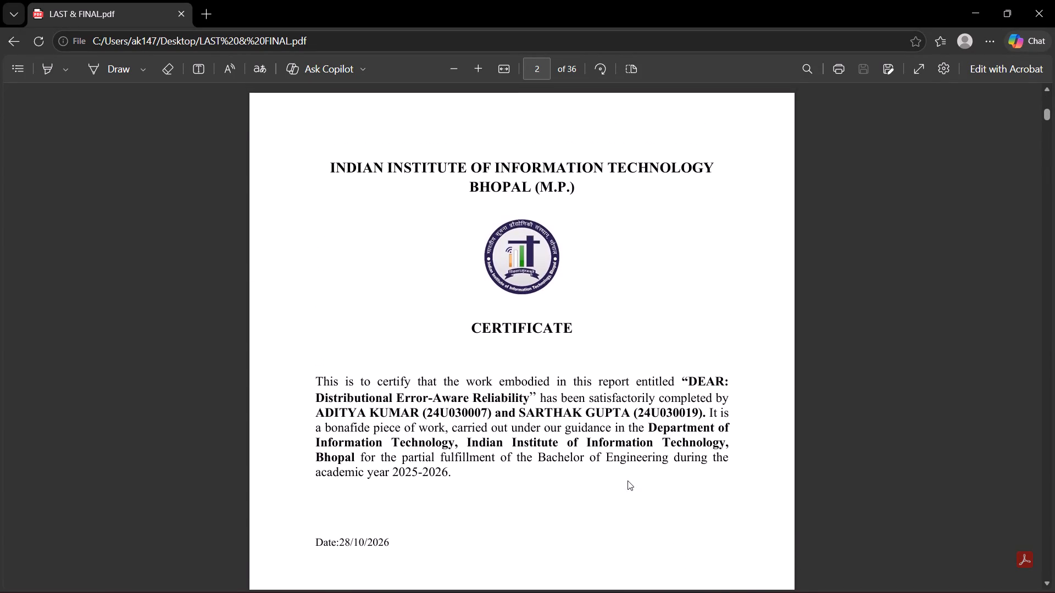
pyautogui.scroll(-2, 628, 480)
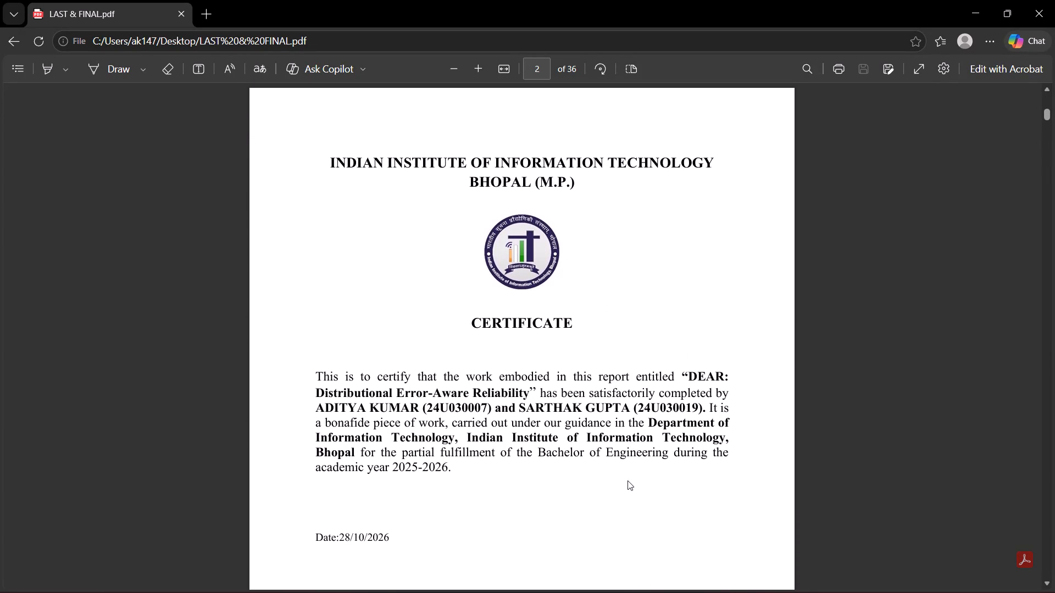
pyautogui.scroll(-2, 628, 480)
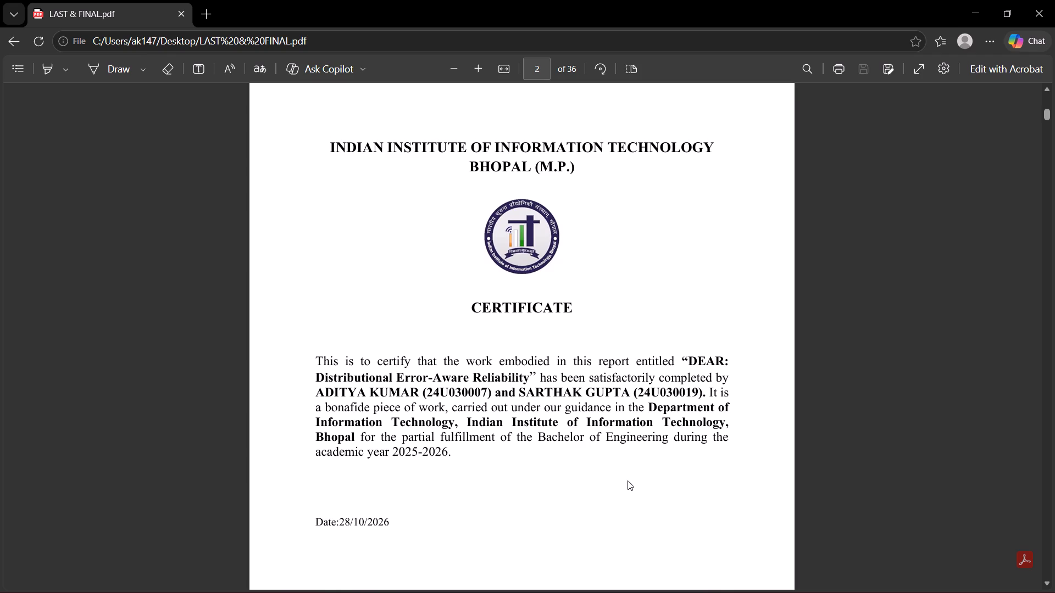
pyautogui.scroll(-2, 628, 480)
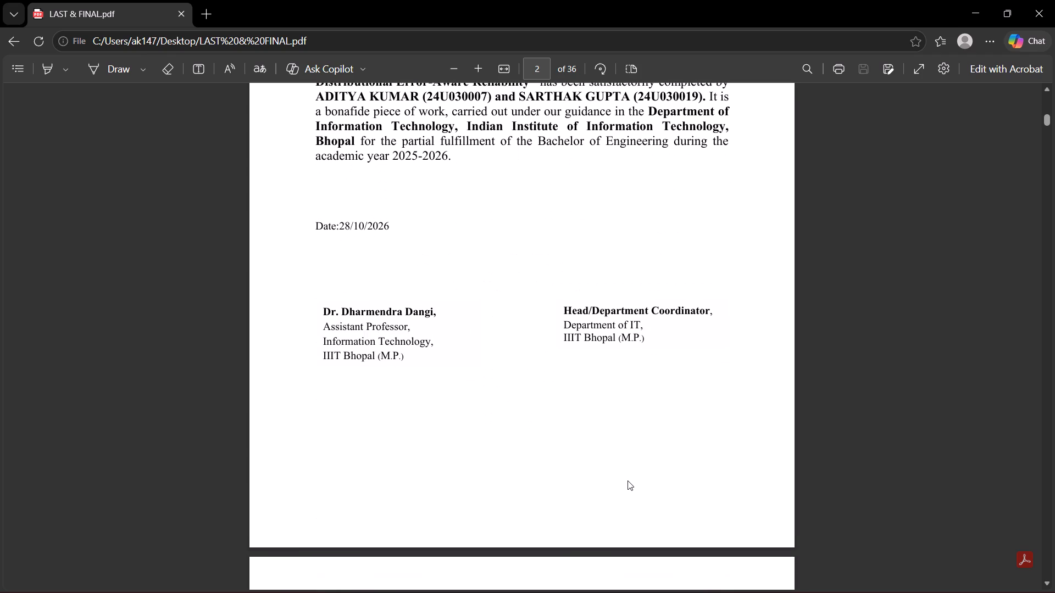
pyautogui.scroll(-1, 628, 480)
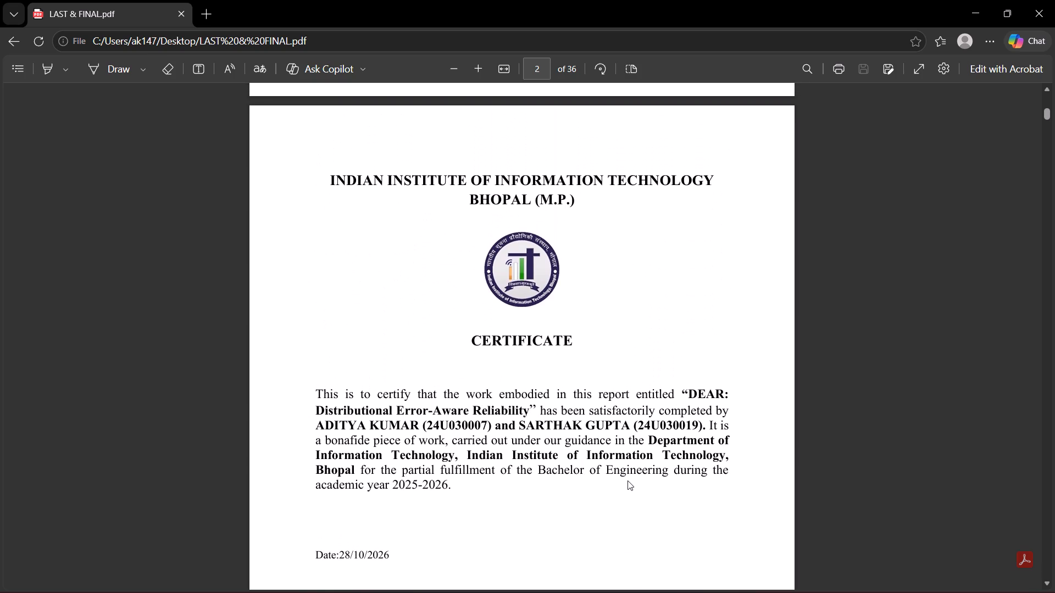
pyautogui.scroll(-2, 628, 480)
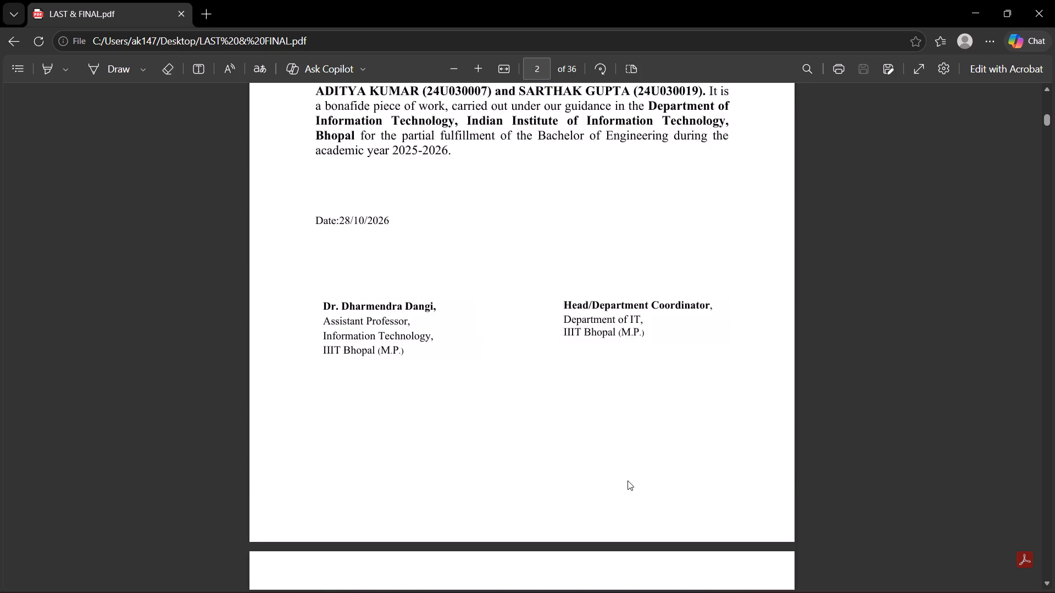
# Read through the Declaration and Acknowledgement pages up to the Area of Work page.
pyautogui.scroll(-2, 628, 480)
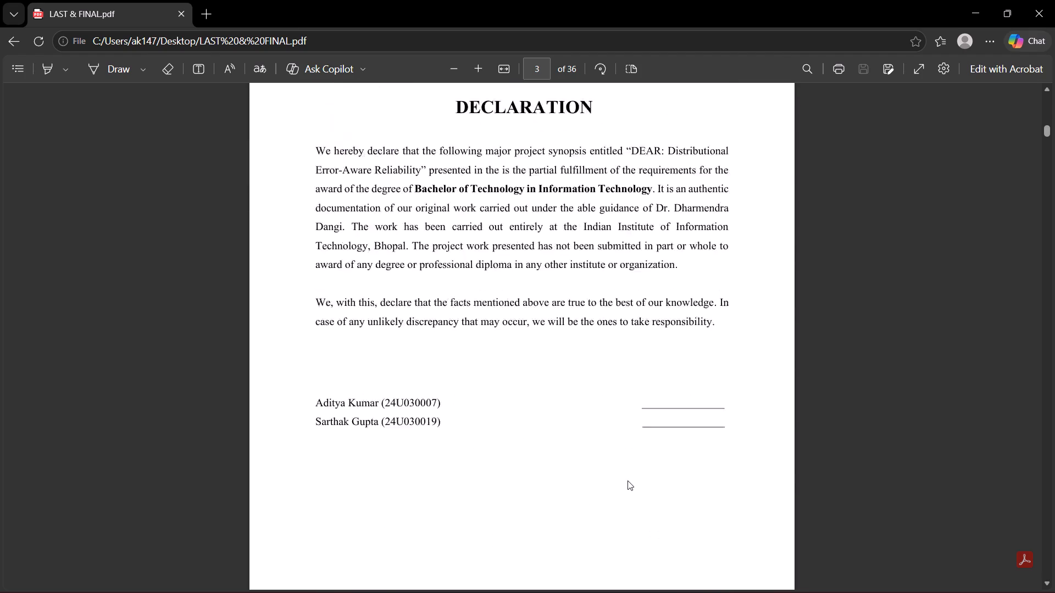
pyautogui.scroll(-9, 628, 480)
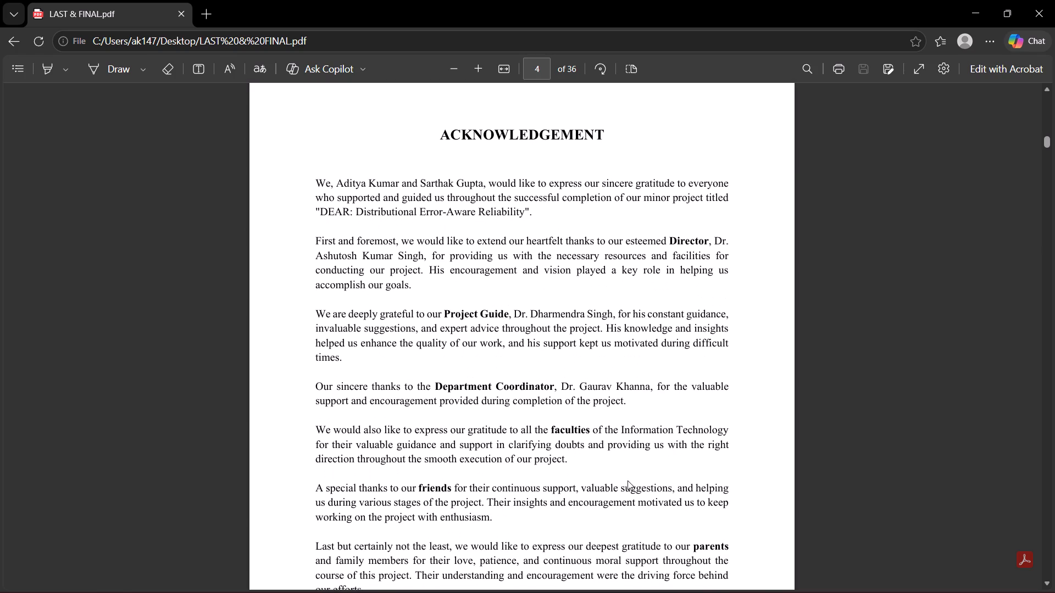
pyautogui.scroll(-3, 628, 480)
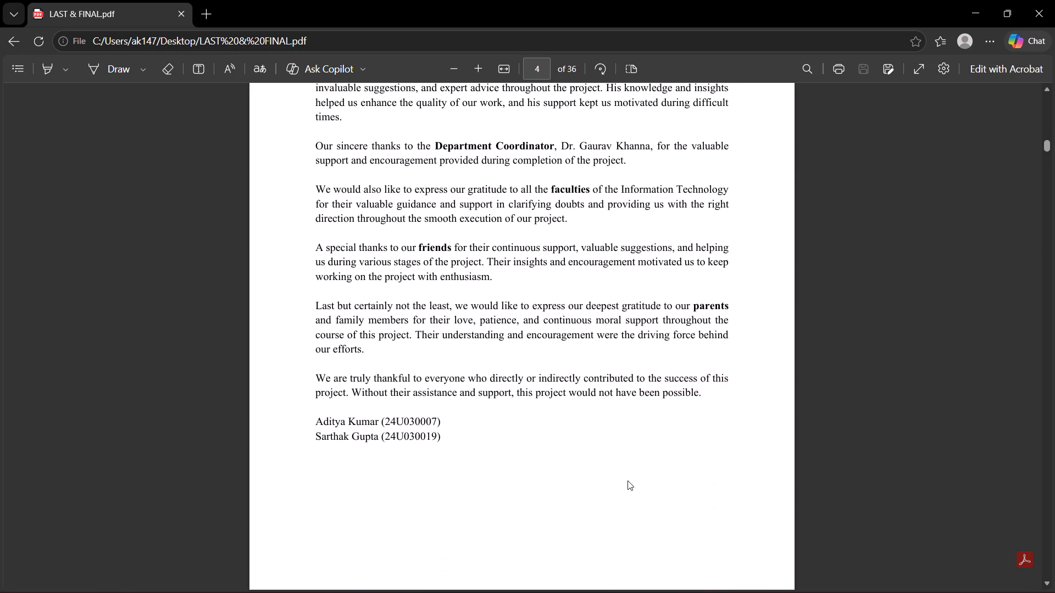
pyautogui.scroll(-8, 628, 480)
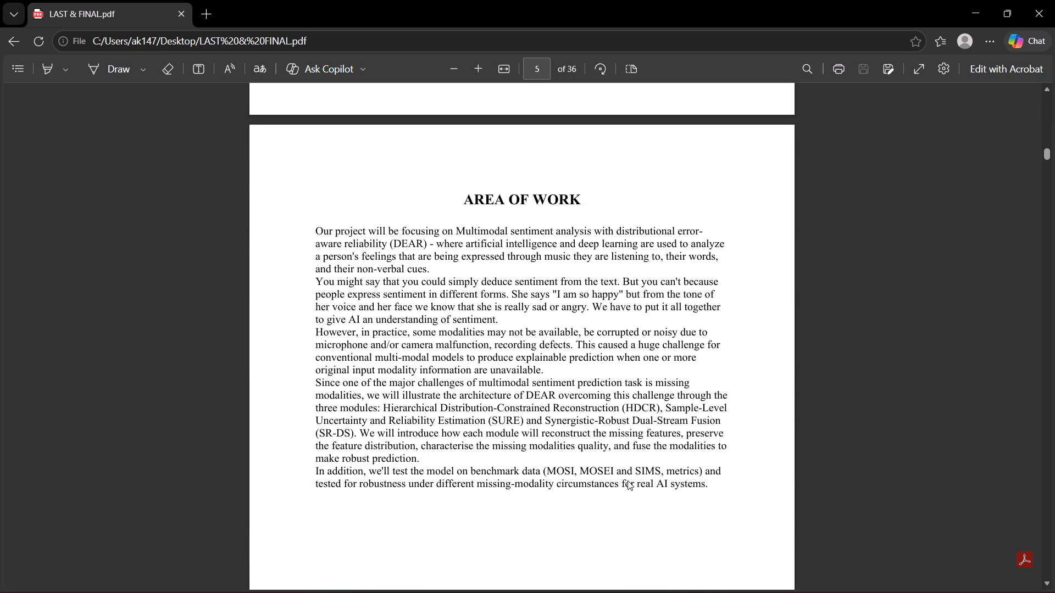
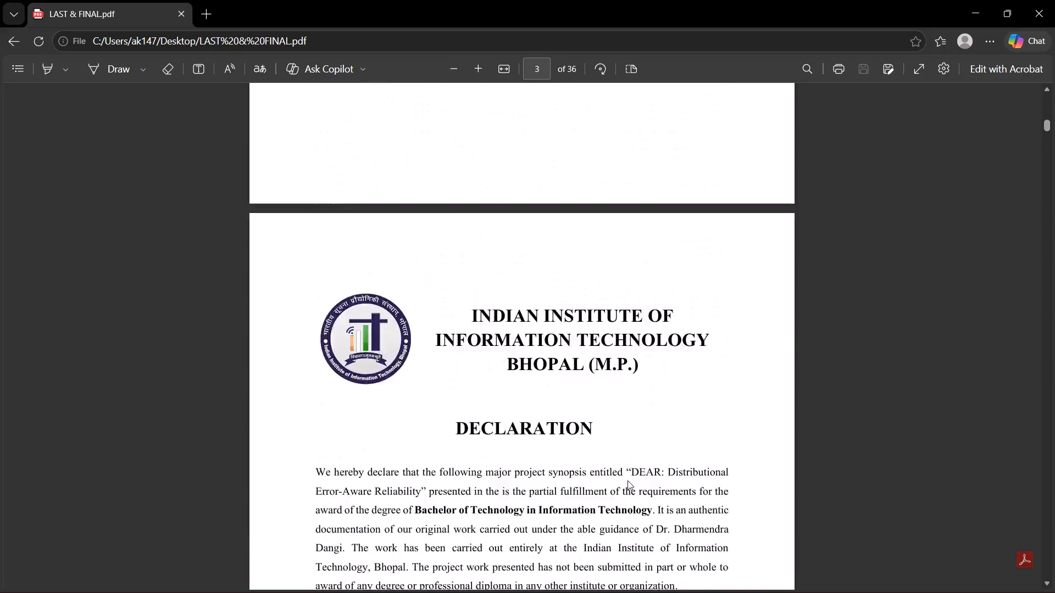
# Look over the cover page, certificate and Declaration again, returning to the cover page's title block.
pyautogui.scroll(7, 628, 480)
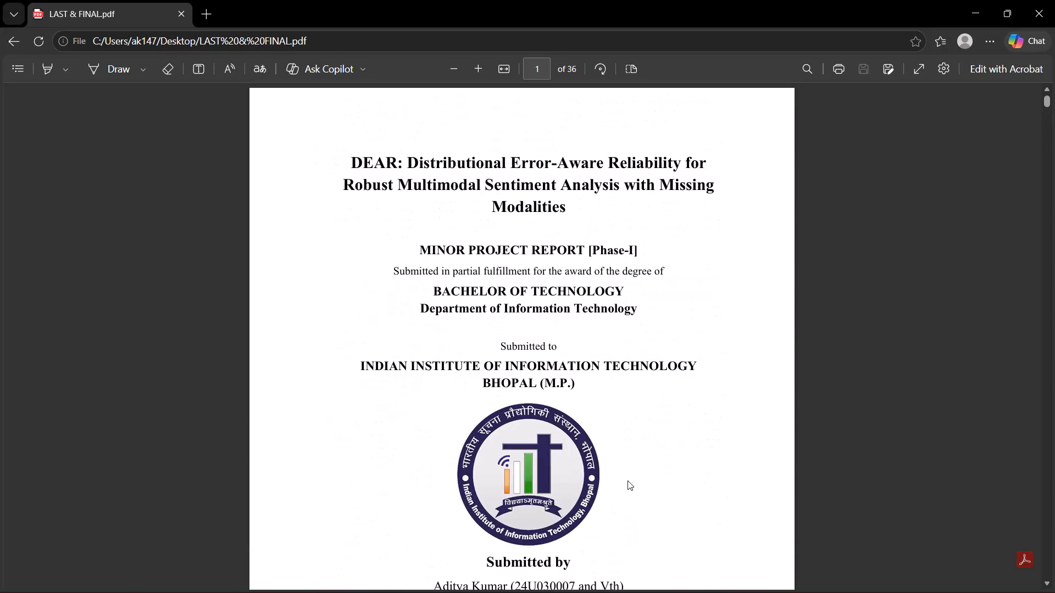
pyautogui.scroll(1, 628, 480)
pyautogui.scroll(1, 526, 387)
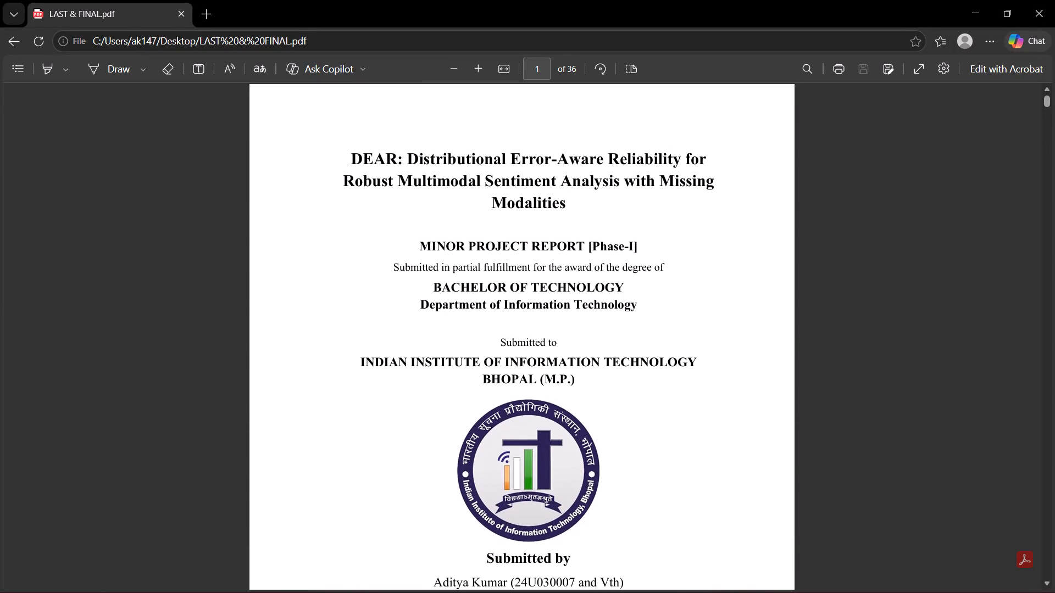
pyautogui.scroll(1, 526, 387)
pyautogui.scroll(-11, 526, 387)
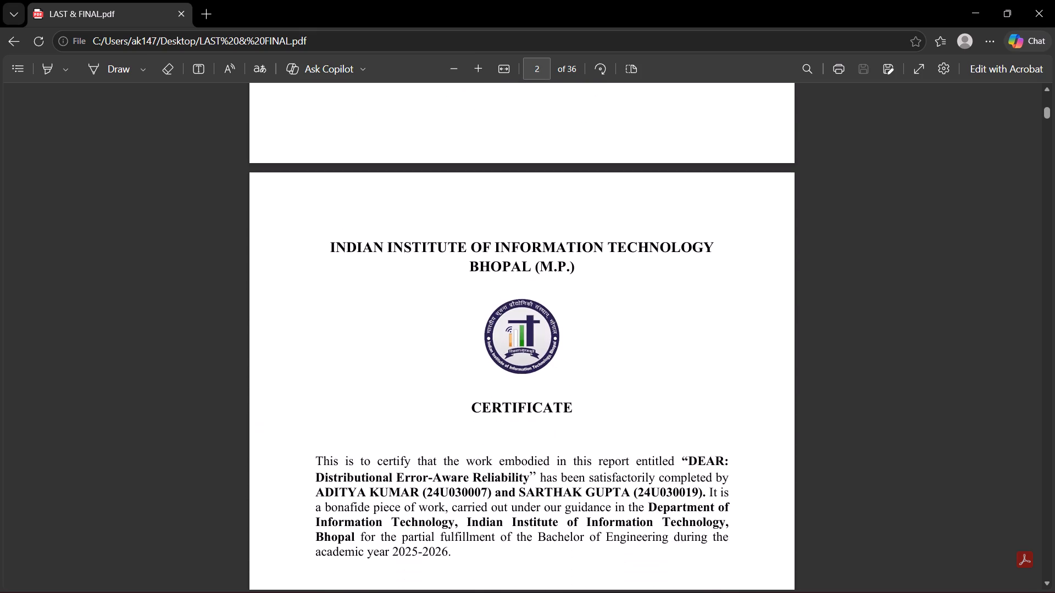
pyautogui.scroll(-7, 526, 387)
pyautogui.scroll(1, 526, 387)
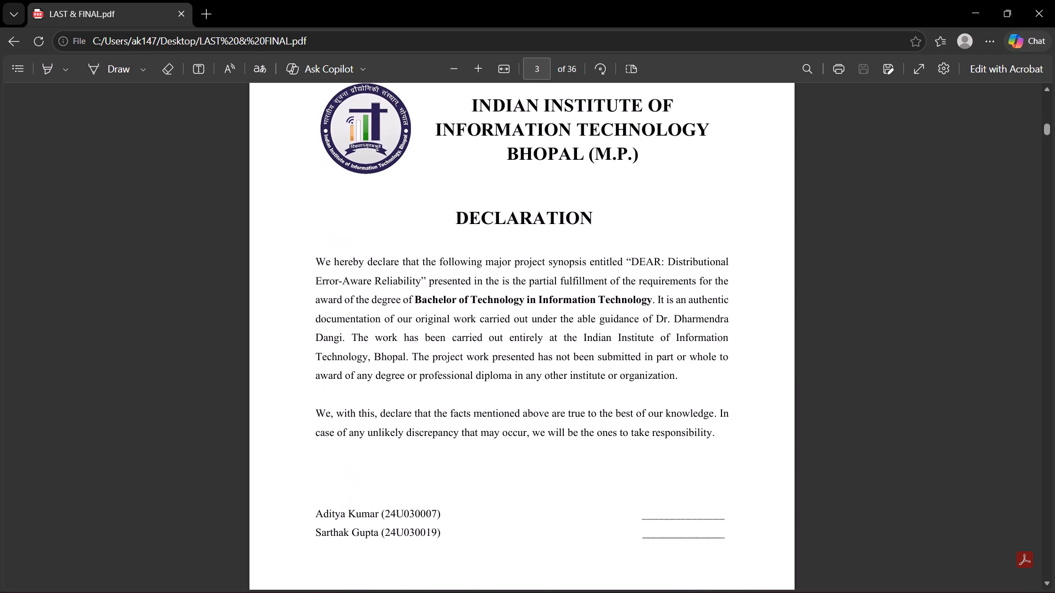
pyautogui.scroll(1, 526, 387)
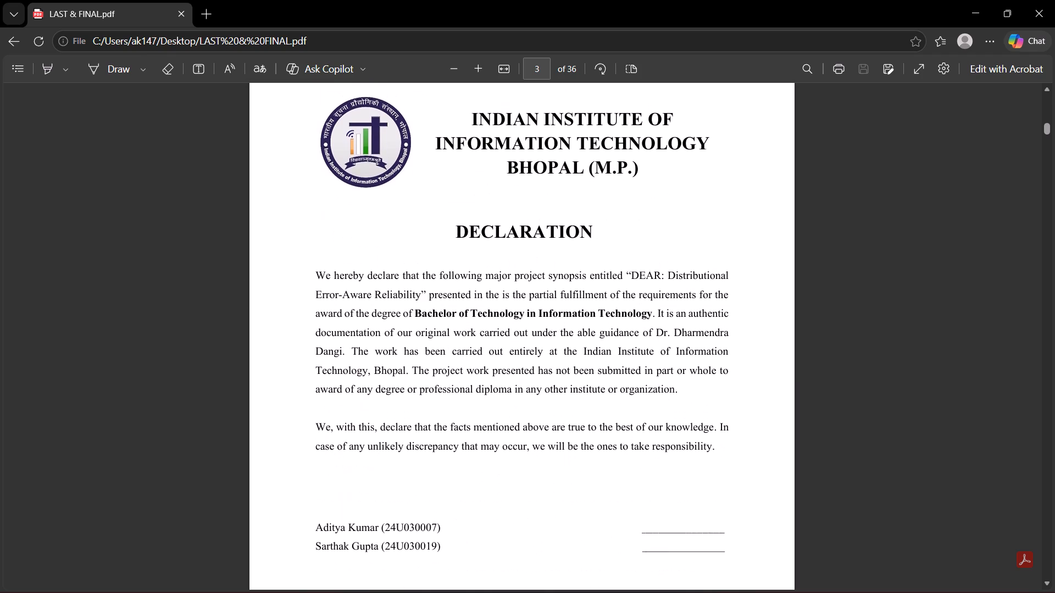
pyautogui.scroll(1, 526, 387)
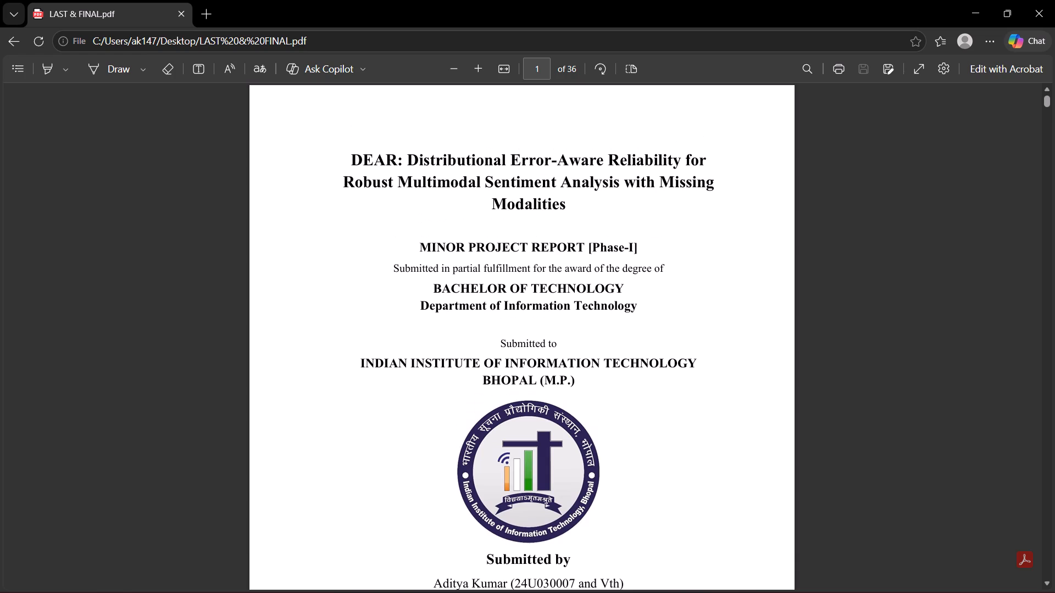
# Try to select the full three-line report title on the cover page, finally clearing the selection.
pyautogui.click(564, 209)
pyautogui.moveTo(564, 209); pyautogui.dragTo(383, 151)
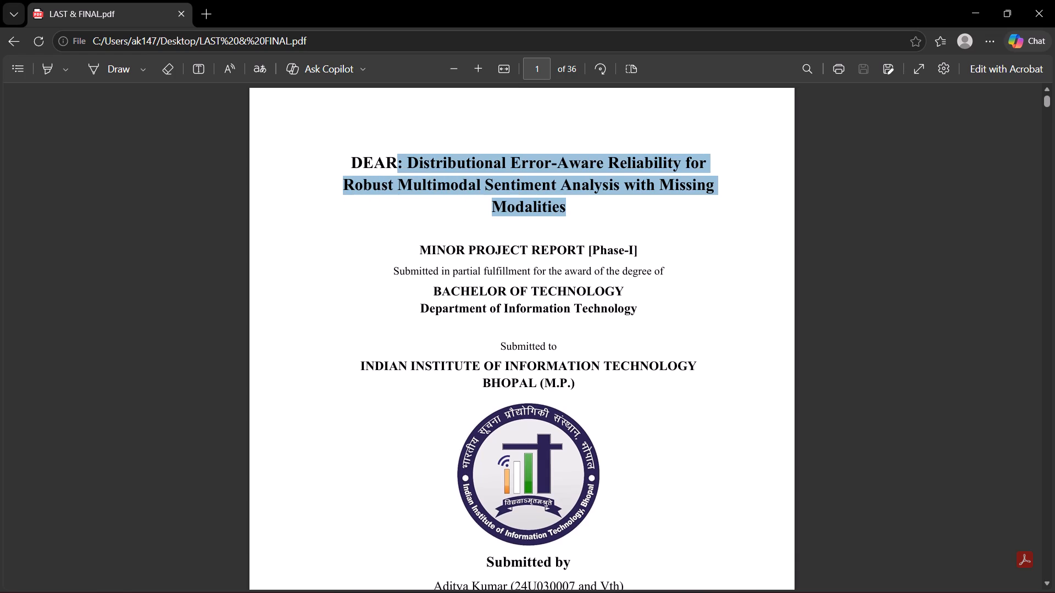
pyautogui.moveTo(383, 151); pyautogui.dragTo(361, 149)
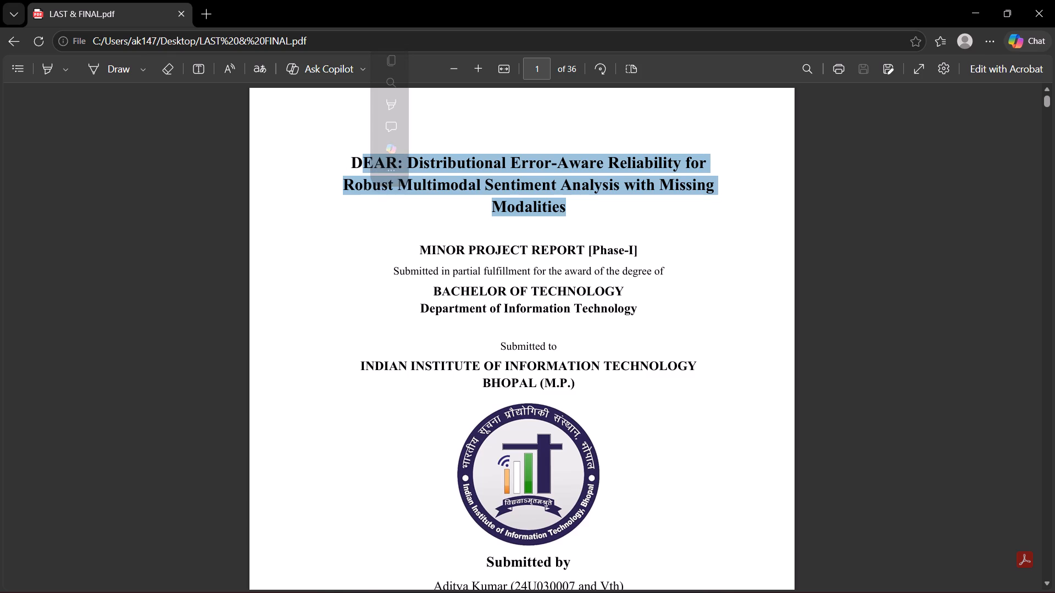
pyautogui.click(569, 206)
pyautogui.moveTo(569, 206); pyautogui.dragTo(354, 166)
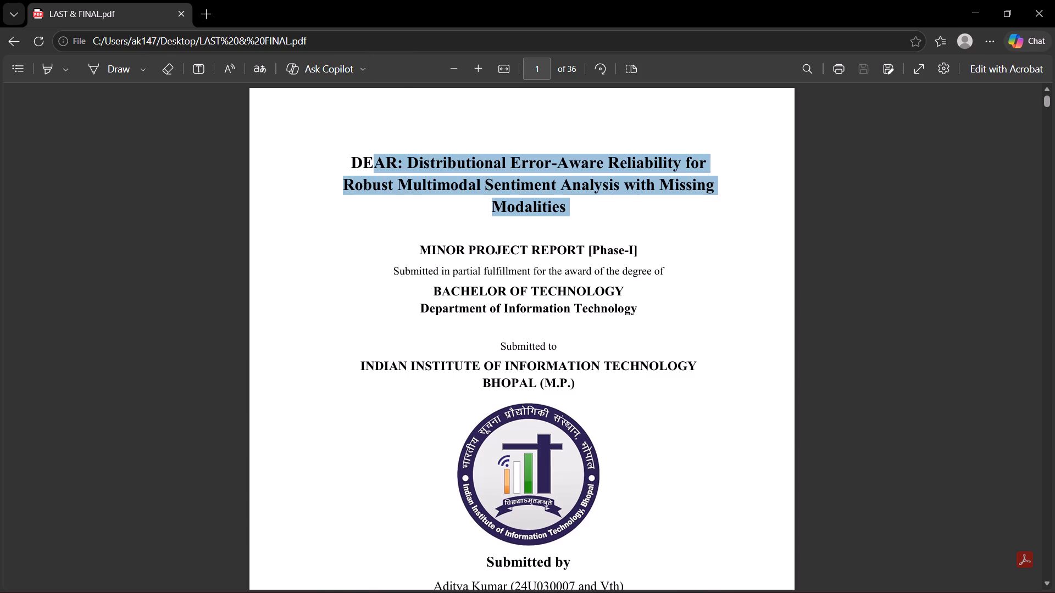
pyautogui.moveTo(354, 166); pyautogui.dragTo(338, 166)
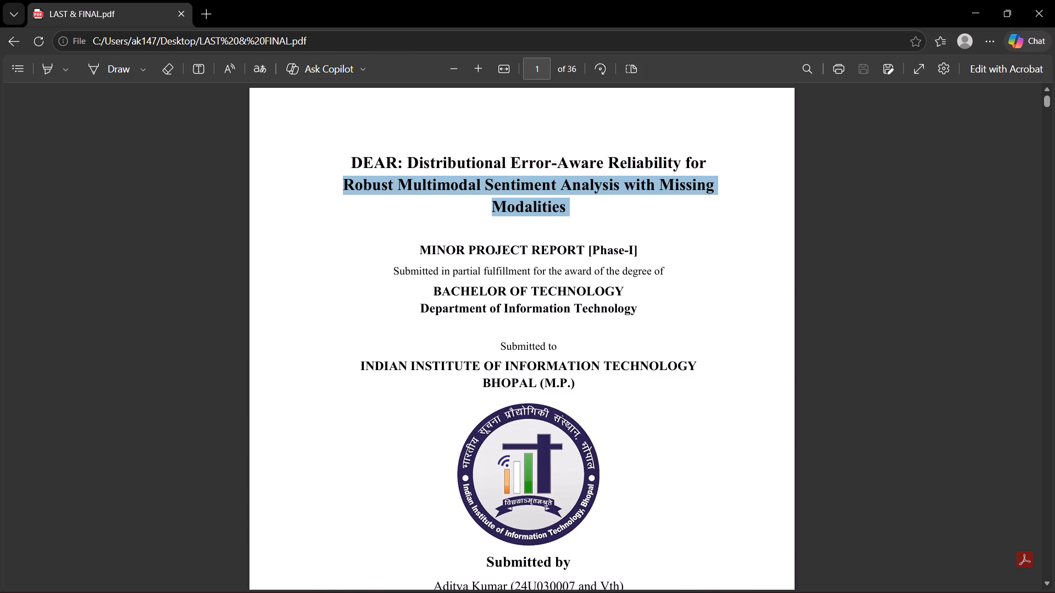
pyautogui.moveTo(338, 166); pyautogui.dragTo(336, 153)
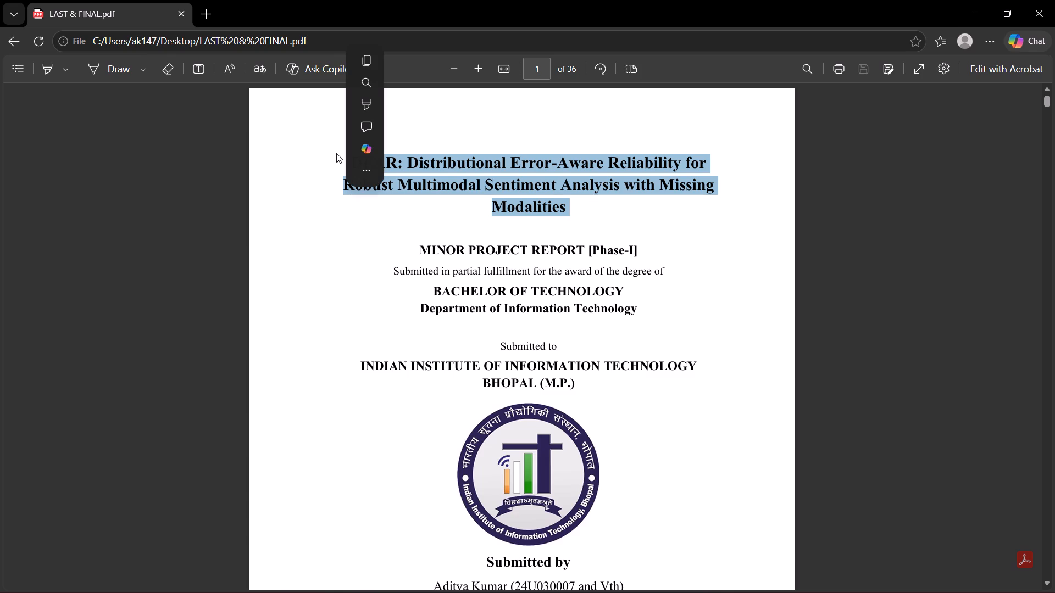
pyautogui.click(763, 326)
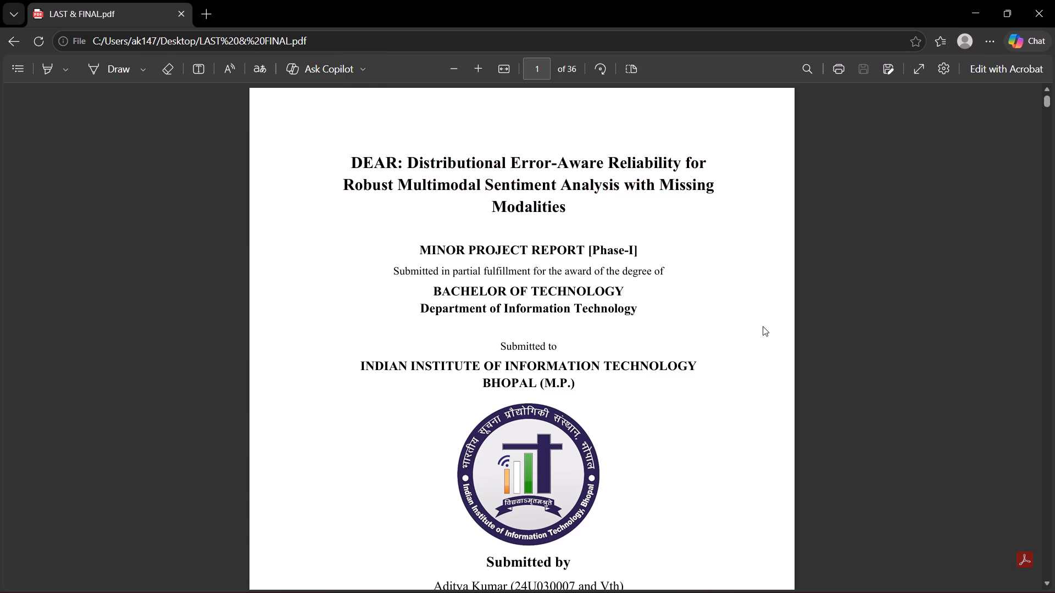
# Recheck the certificate's wording, date and signatories, and return to the cover page.
pyautogui.scroll(-7, 763, 326)
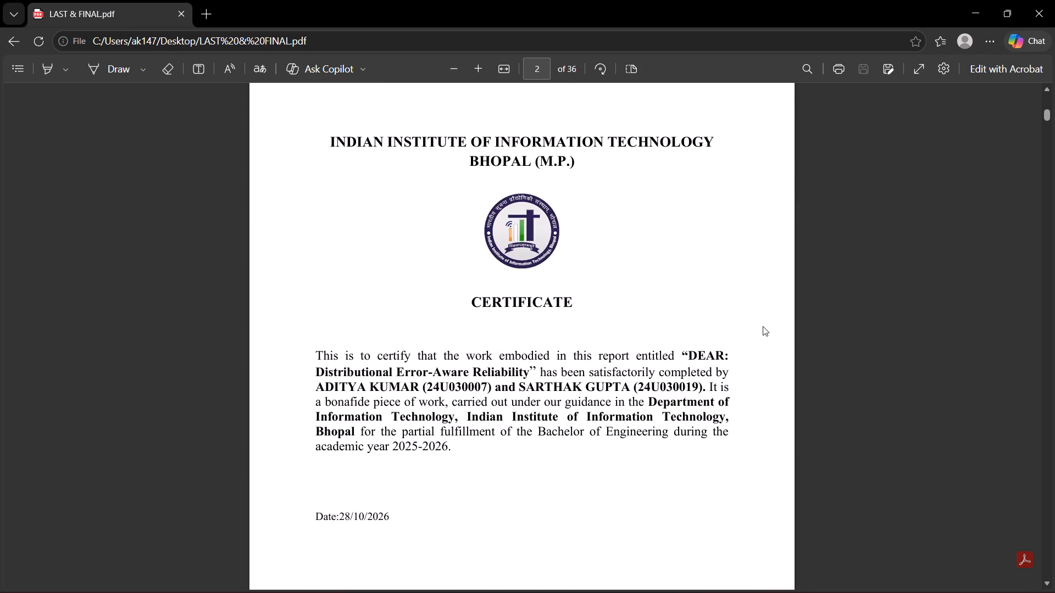
pyautogui.scroll(-2, 763, 326)
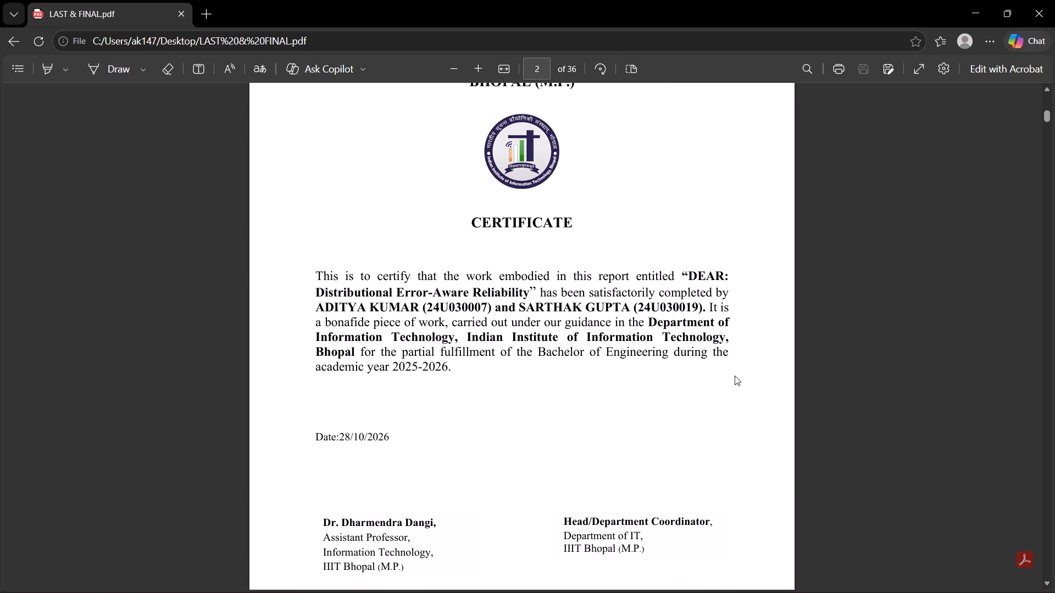
pyautogui.scroll(14, 735, 376)
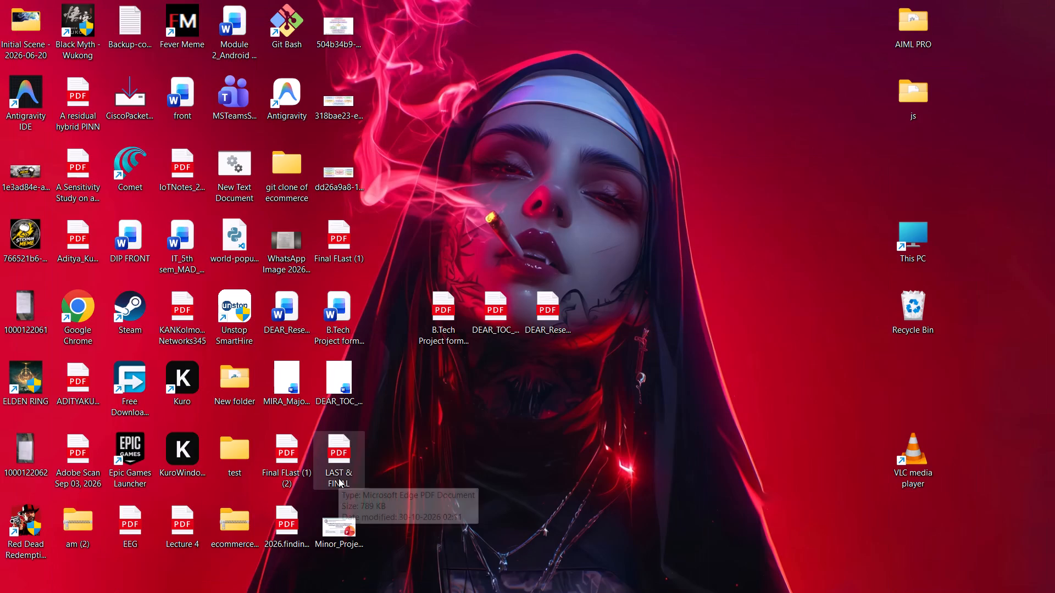
# Open the B.Tech Project format - 2026 Word document from the desktop and copy its cover page from the DEAR title through "BHOPAL (M.P.)".
pyautogui.doubleClick(339, 320)
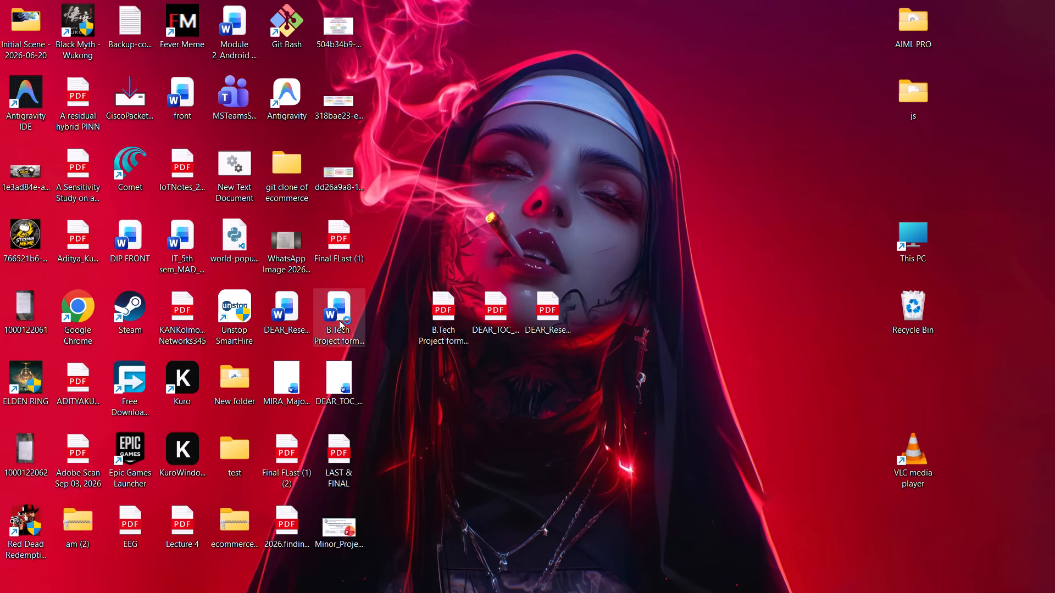
pyautogui.scroll(-4, 469, 405)
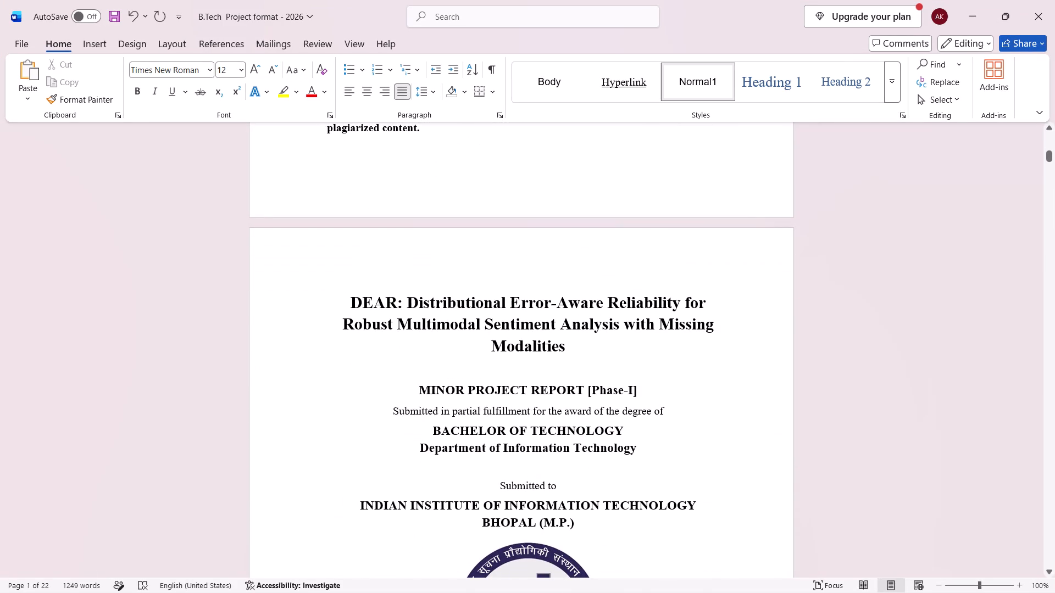
pyautogui.scroll(-1, 469, 405)
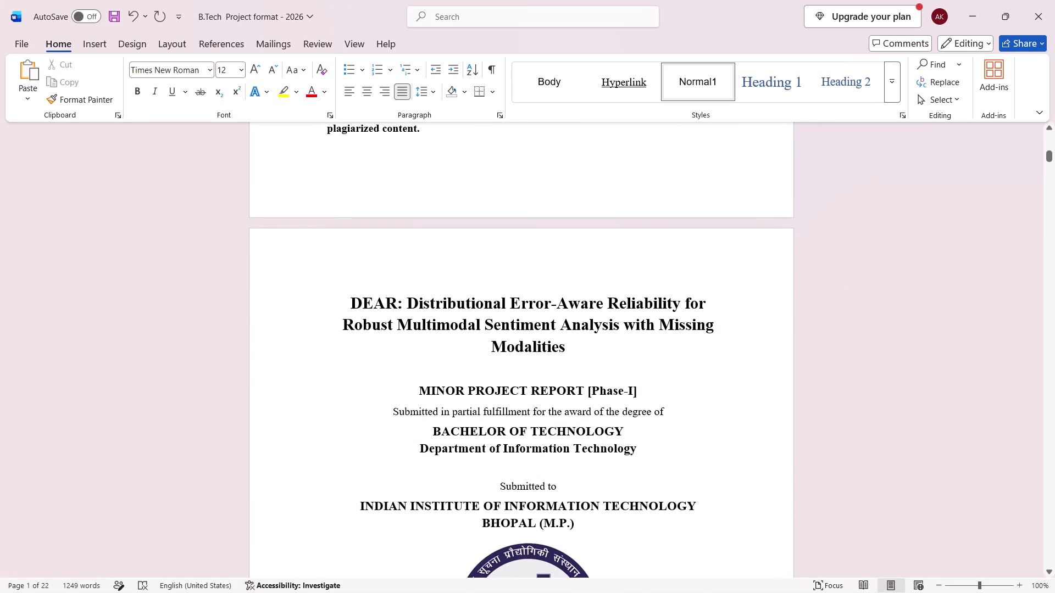
pyautogui.moveTo(347, 304); pyautogui.dragTo(507, 500)
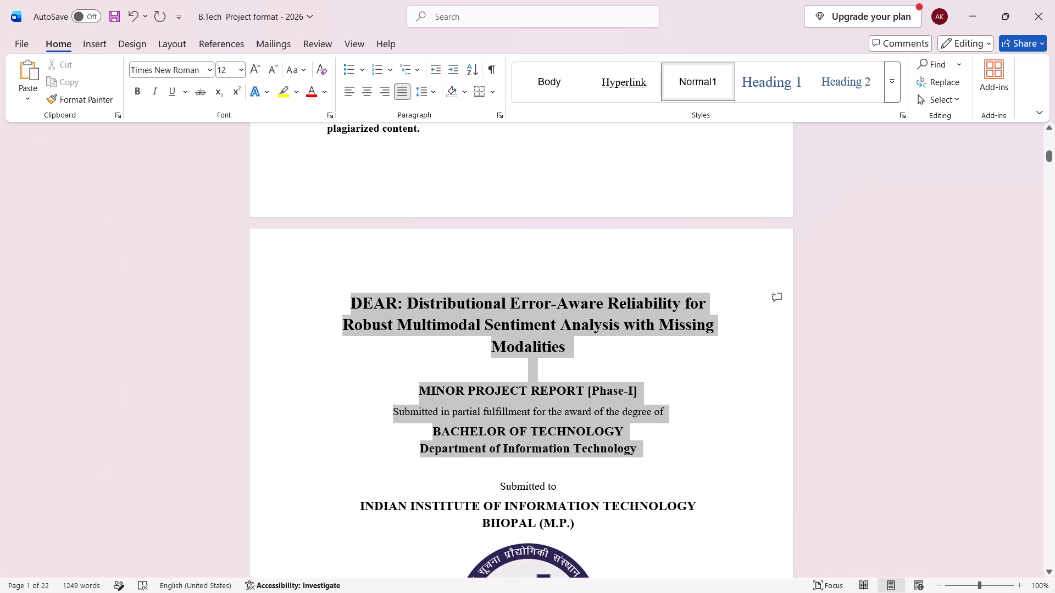
pyautogui.moveTo(507, 500); pyautogui.dragTo(594, 399)
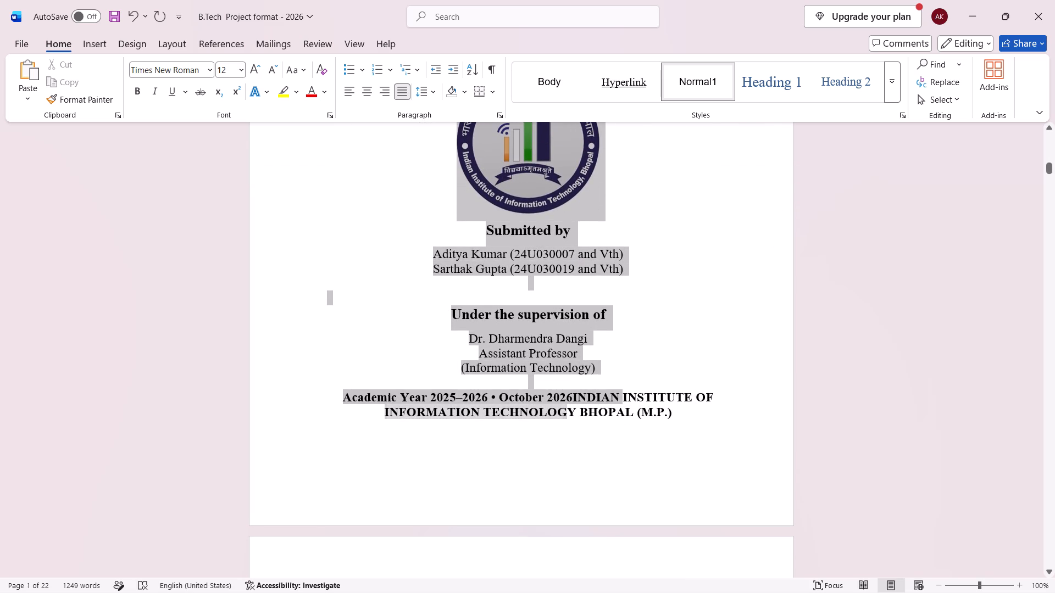
pyautogui.moveTo(594, 399); pyautogui.dragTo(684, 418)
pyautogui.hotkey('ctrl', 'c')
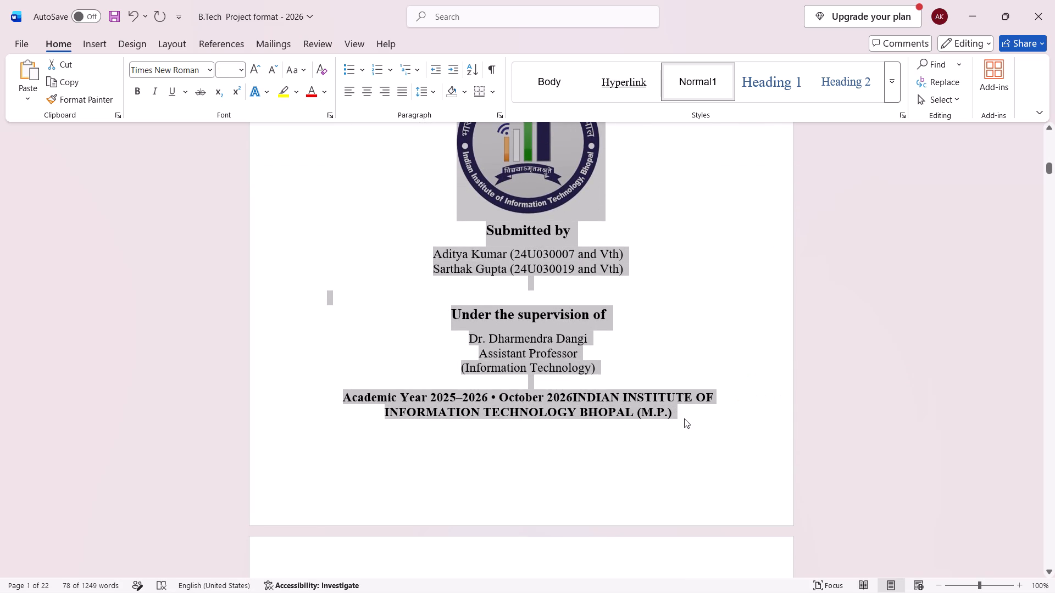
# Close the B.Tech Project format - 2026 document without saving changes.
pyautogui.click(1054, 0)
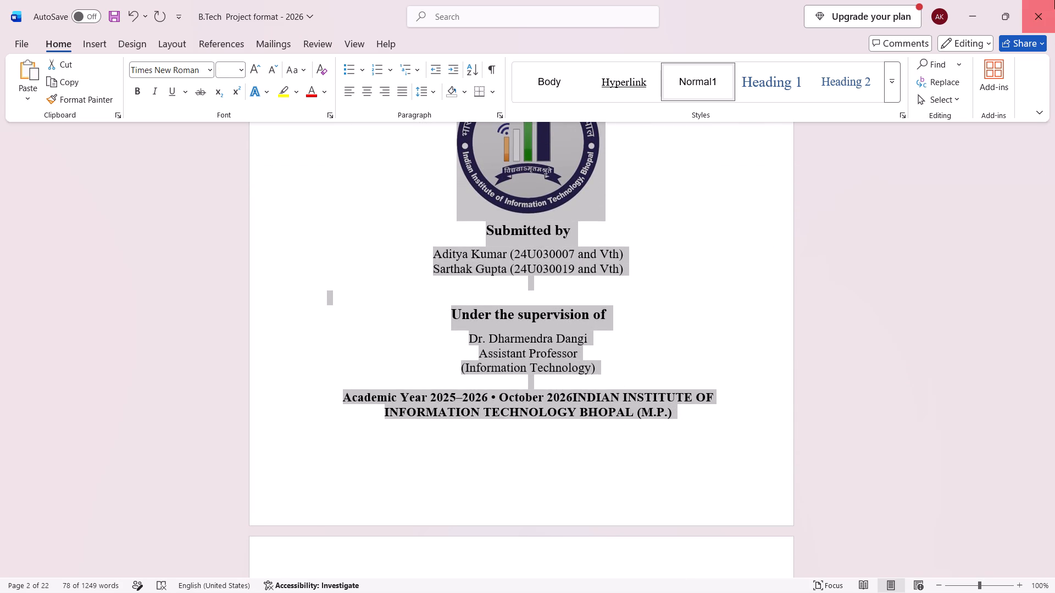
pyautogui.click(591, 396)
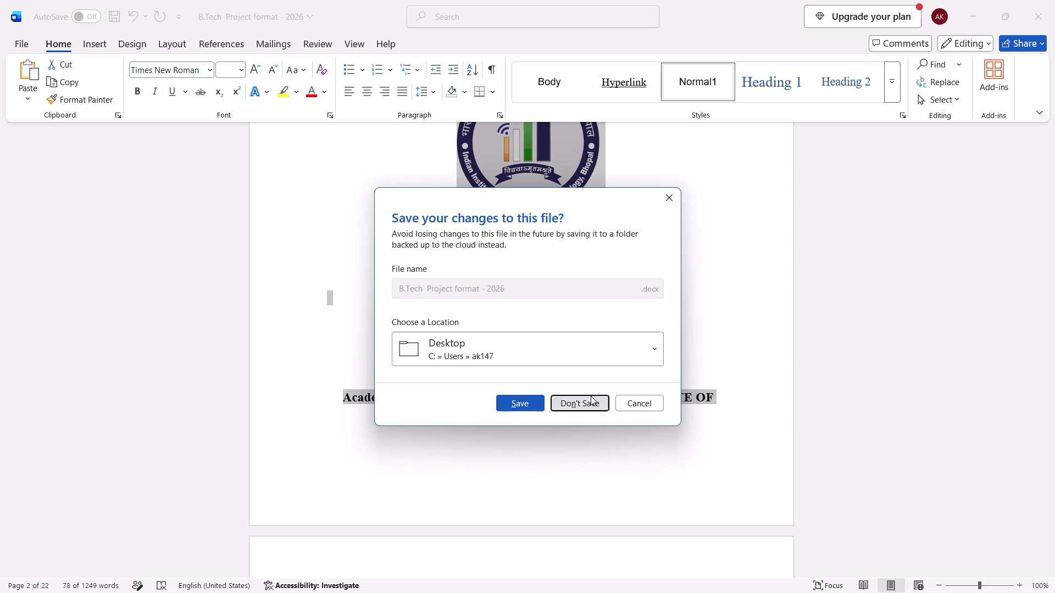
# Launch Word through the system search and create a blank document.
pyautogui.write('ow')
pyautogui.press('Return')
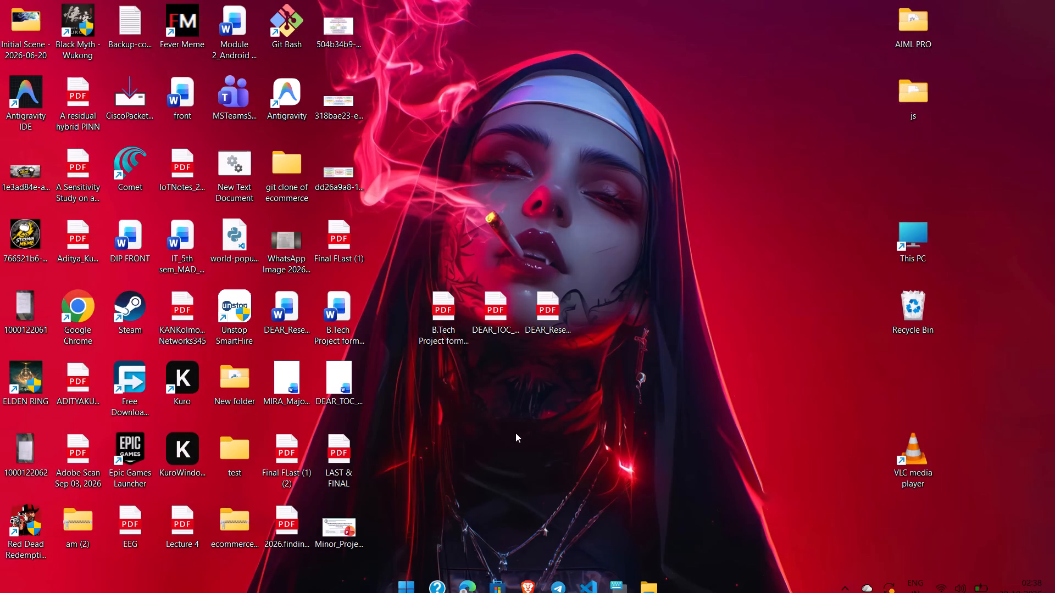
pyautogui.click(171, 161)
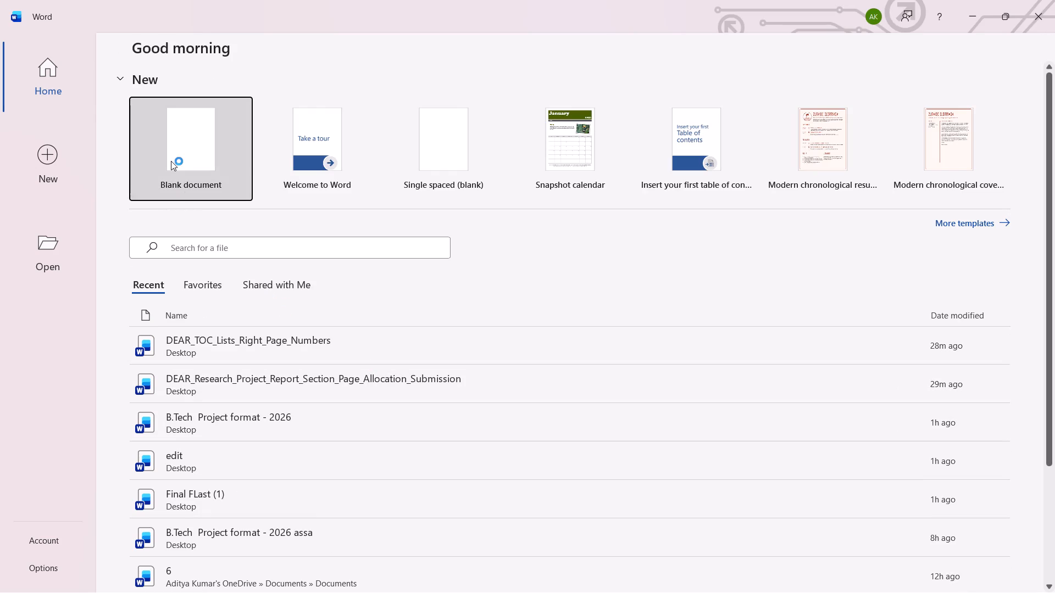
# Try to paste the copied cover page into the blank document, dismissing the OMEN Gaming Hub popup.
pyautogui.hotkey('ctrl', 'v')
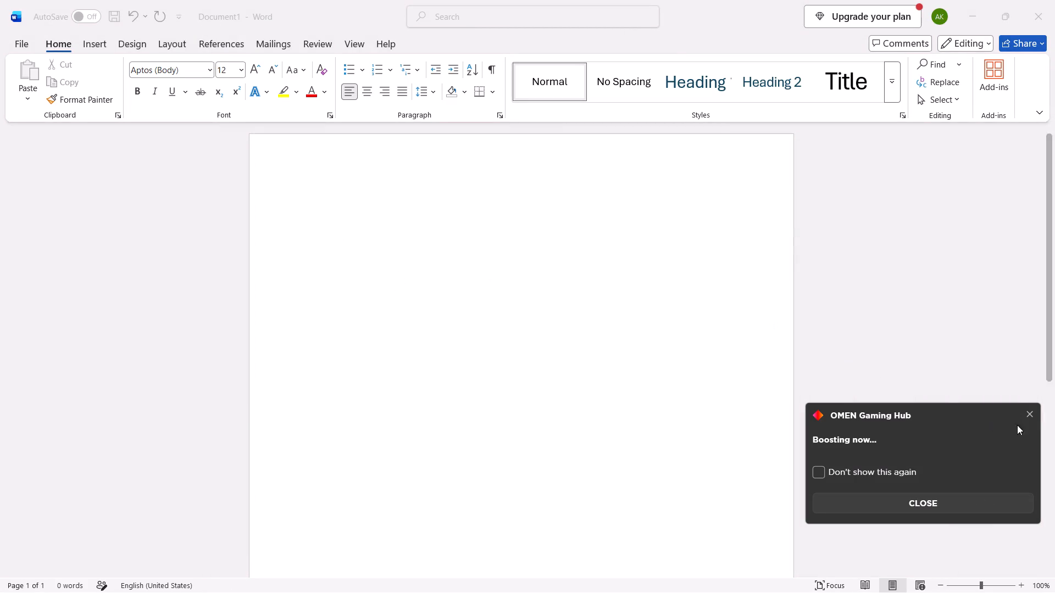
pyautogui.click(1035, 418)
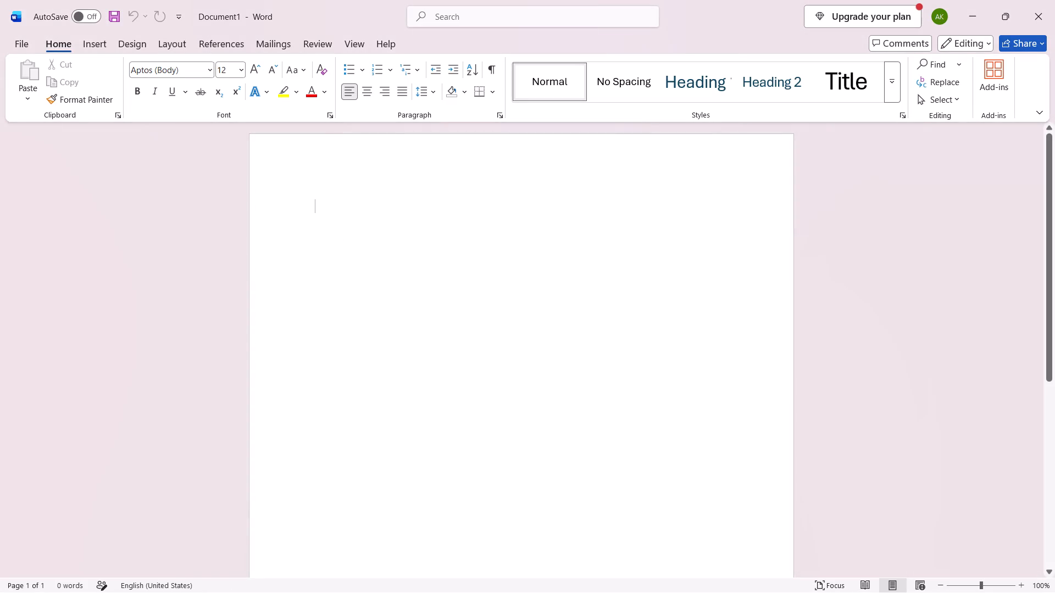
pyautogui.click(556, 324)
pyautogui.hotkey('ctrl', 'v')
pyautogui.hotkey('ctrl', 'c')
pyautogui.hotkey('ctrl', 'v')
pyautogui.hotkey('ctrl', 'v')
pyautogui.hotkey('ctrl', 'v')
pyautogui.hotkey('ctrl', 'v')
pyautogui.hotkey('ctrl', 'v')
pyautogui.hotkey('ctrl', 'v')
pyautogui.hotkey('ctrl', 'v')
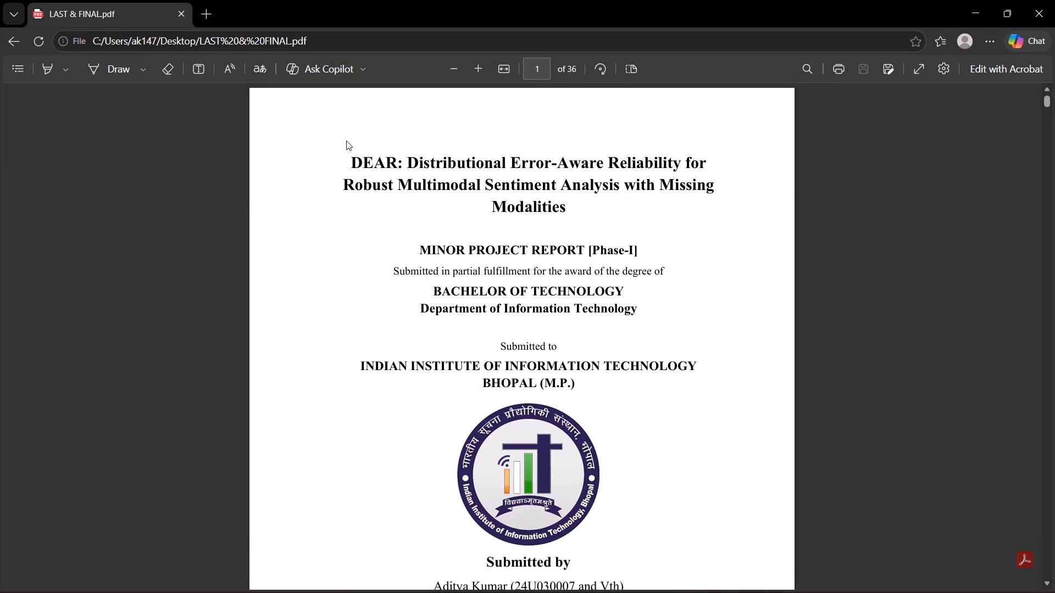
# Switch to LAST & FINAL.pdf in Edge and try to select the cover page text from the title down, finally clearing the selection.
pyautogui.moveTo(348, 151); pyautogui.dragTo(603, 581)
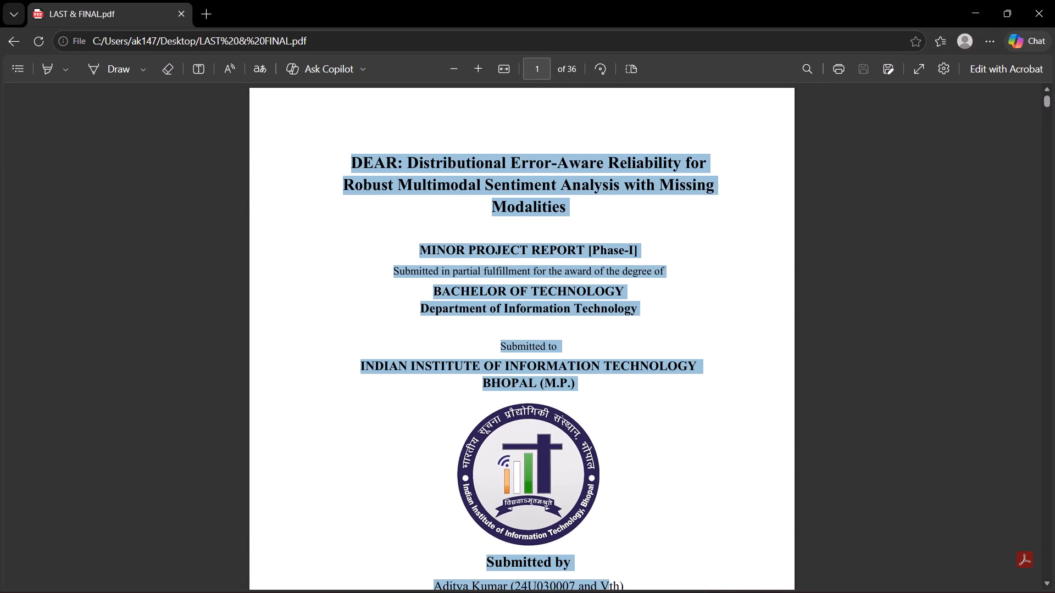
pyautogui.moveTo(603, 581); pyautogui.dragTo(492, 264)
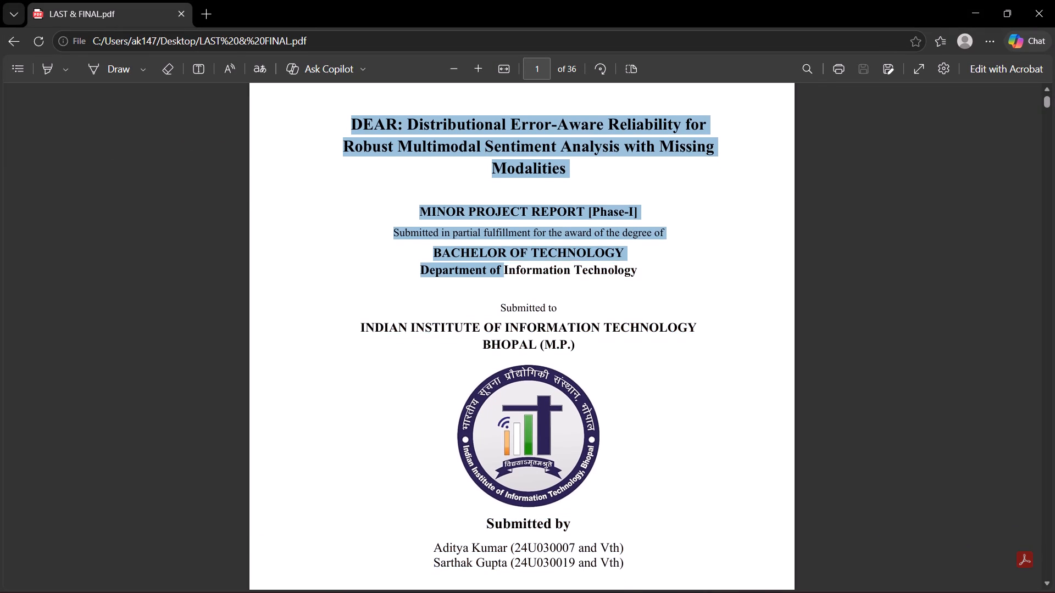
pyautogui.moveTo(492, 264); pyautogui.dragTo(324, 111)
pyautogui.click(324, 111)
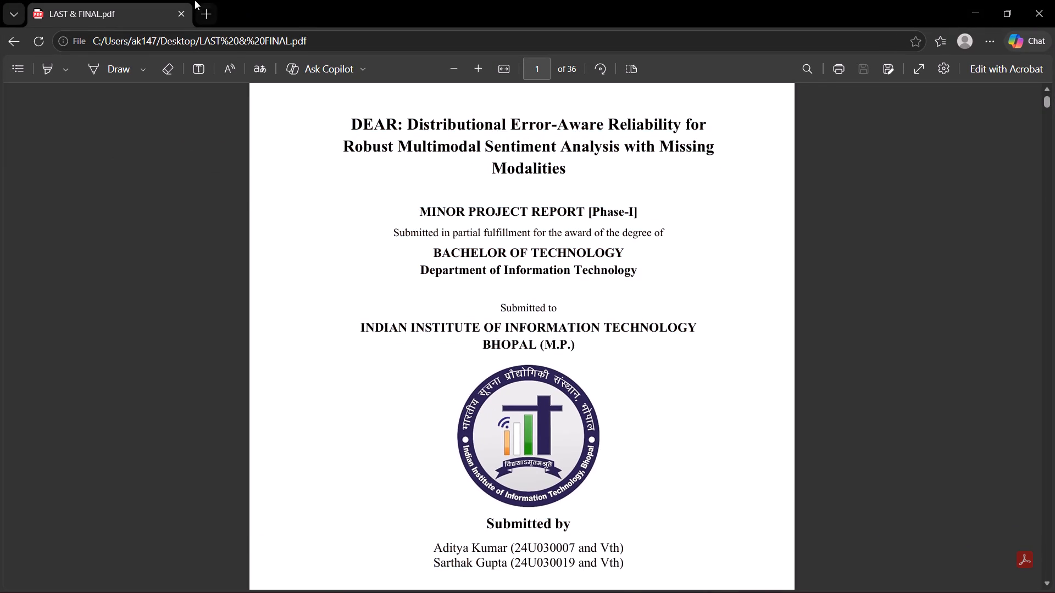
# Close LAST & FINAL.pdf and the Edge window, and leave the blank Word document.
pyautogui.click(177, 12)
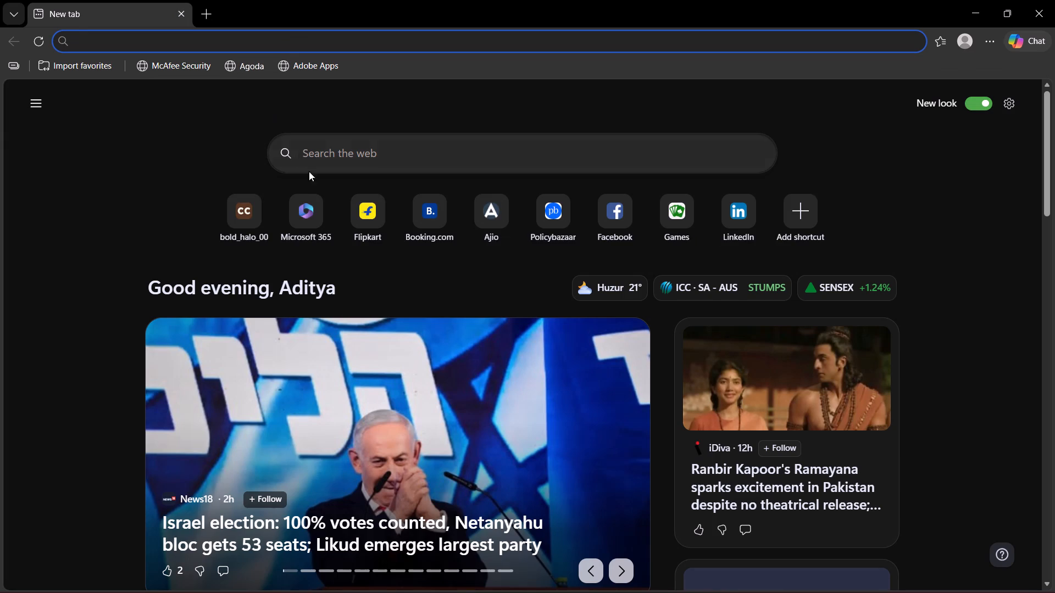
pyautogui.click(1054, 2)
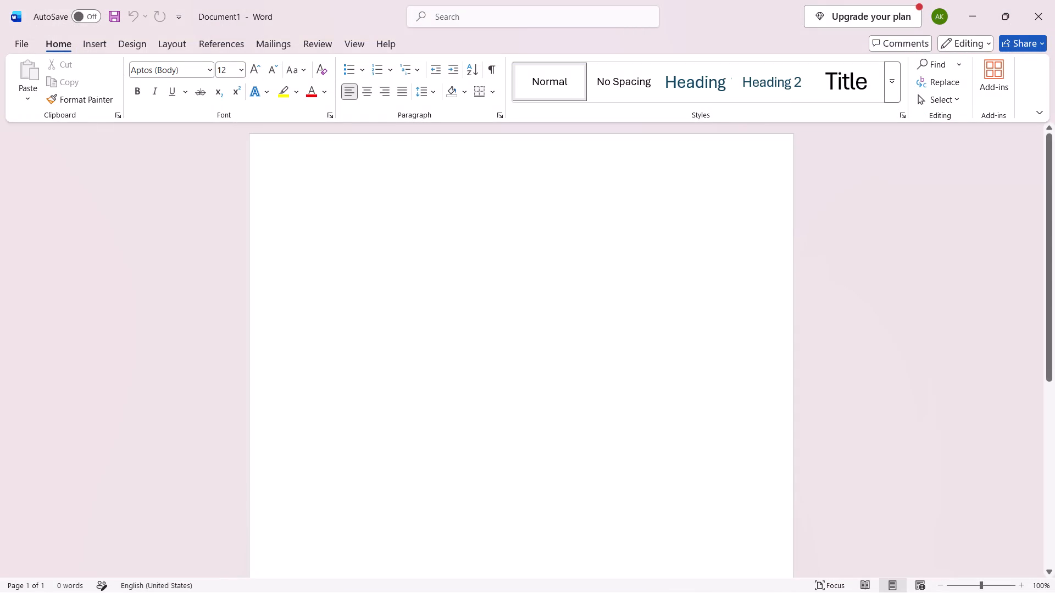
pyautogui.click(402, 267)
pyautogui.keyDown('ctrl'); pyautogui.scroll(-1, 402, 267); pyautogui.keyUp('ctrl')
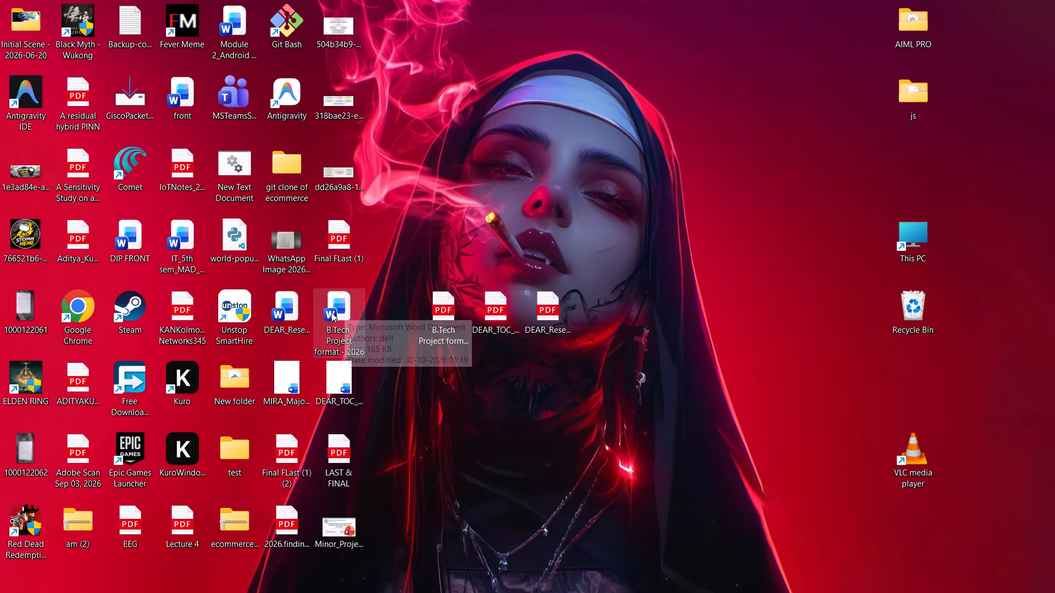
# Open the B.Tech Project format - 2026 document from the desktop and copy its full cover page, from the MIRA title to the final institute line.
pyautogui.doubleClick(331, 312)
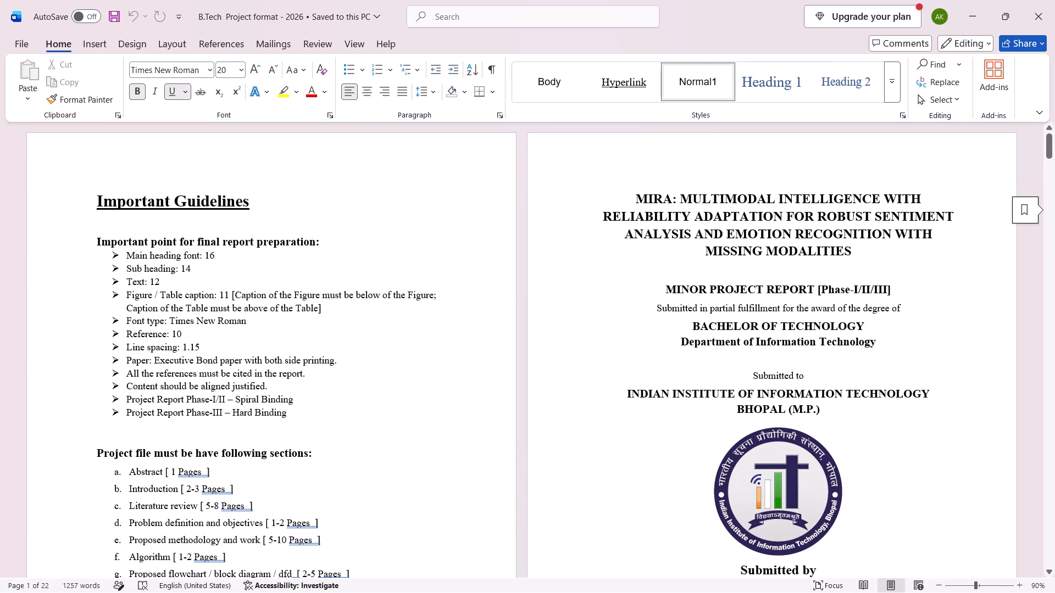
pyautogui.scroll(1, 775, 335)
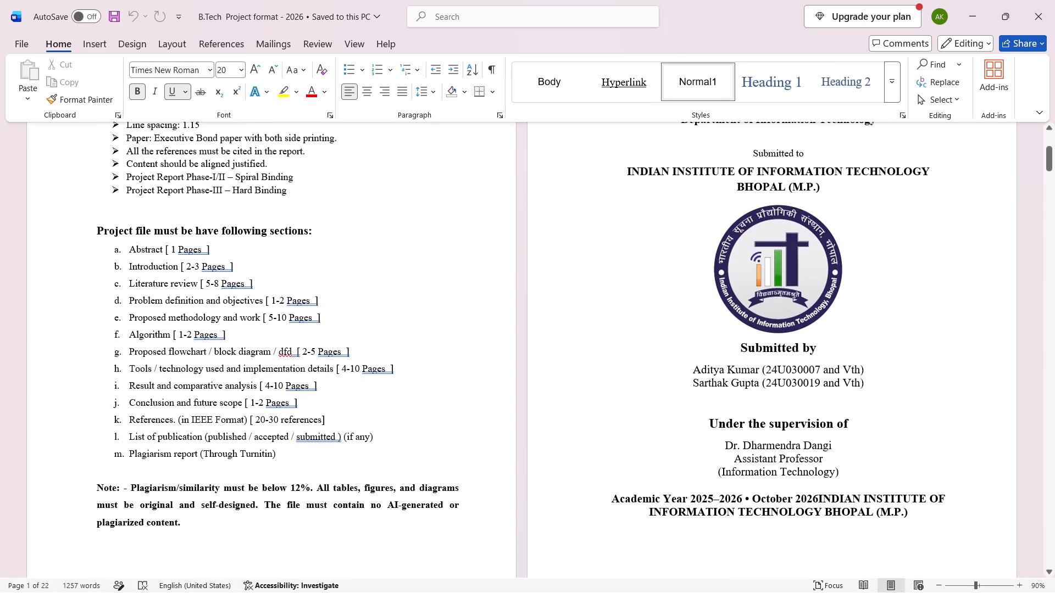
pyautogui.scroll(1, 775, 335)
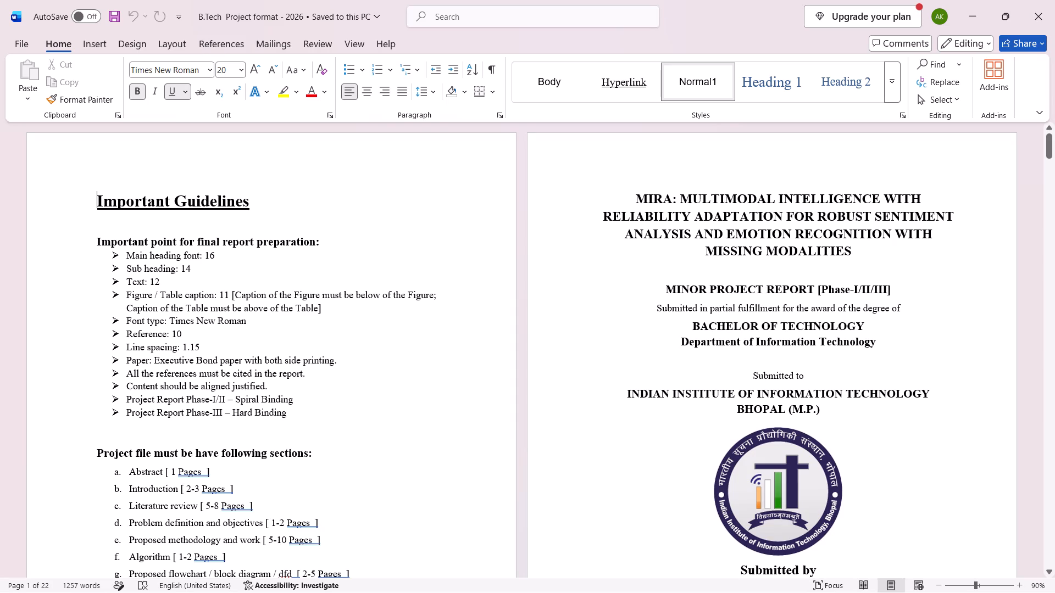
pyautogui.moveTo(634, 195); pyautogui.dragTo(871, 586)
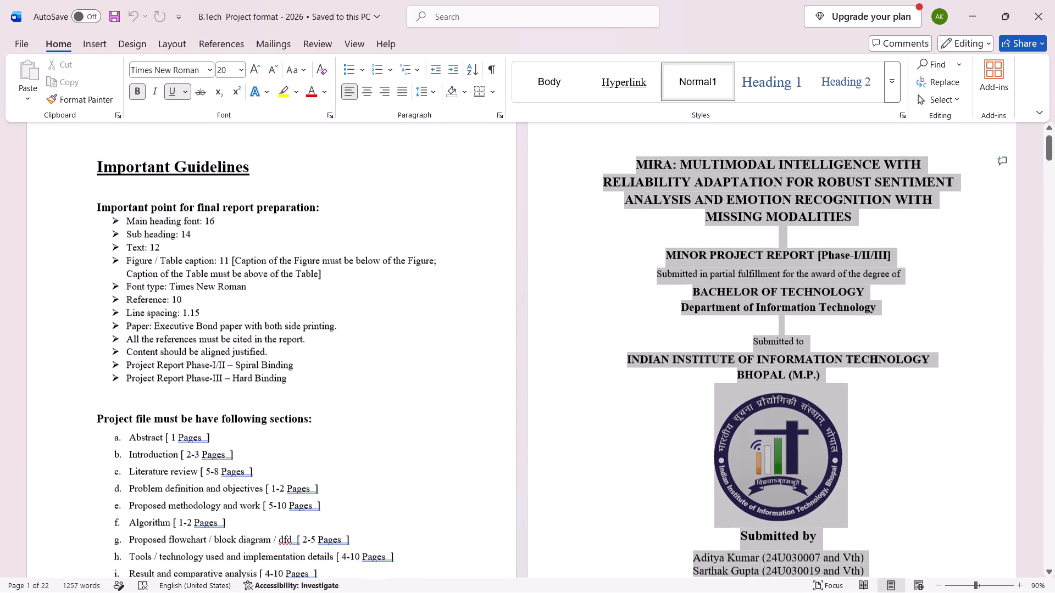
pyautogui.moveTo(871, 586); pyautogui.dragTo(903, 494)
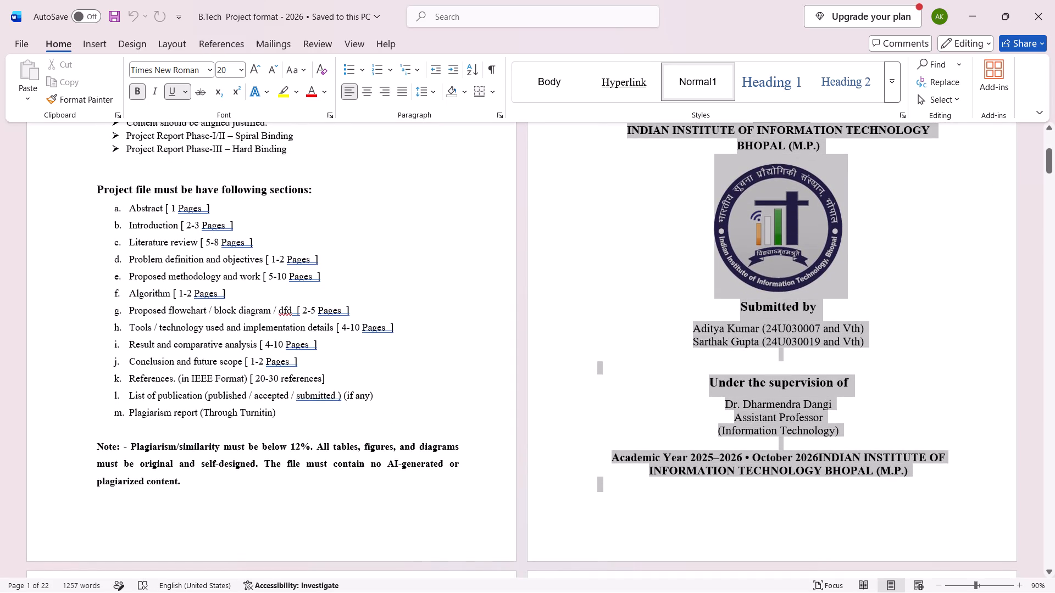
pyautogui.moveTo(903, 494); pyautogui.dragTo(907, 462)
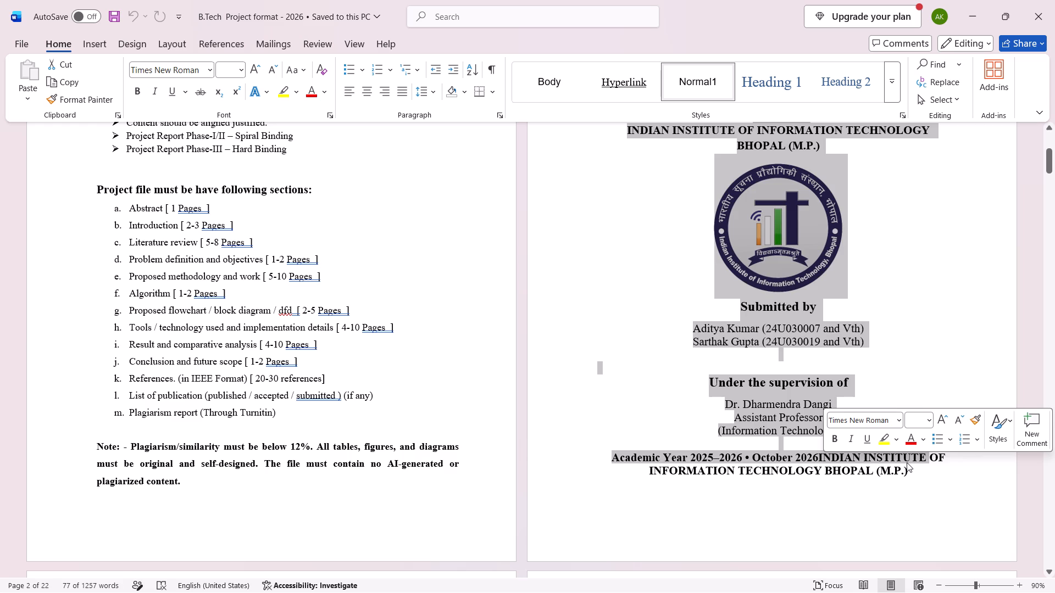
pyautogui.hotkey('shift', 'Down')
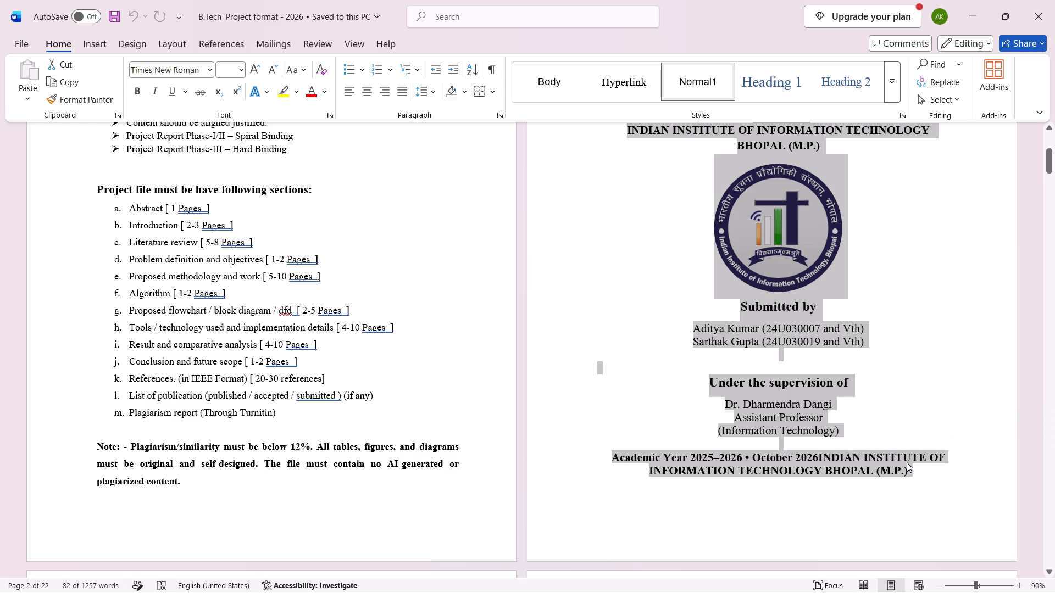
pyautogui.hotkey('ctrl', 'c')
# Launch Word through the system search, create a blank document and paste the copied cover page into it.
pyautogui.write('wo')
pyautogui.press('Return')
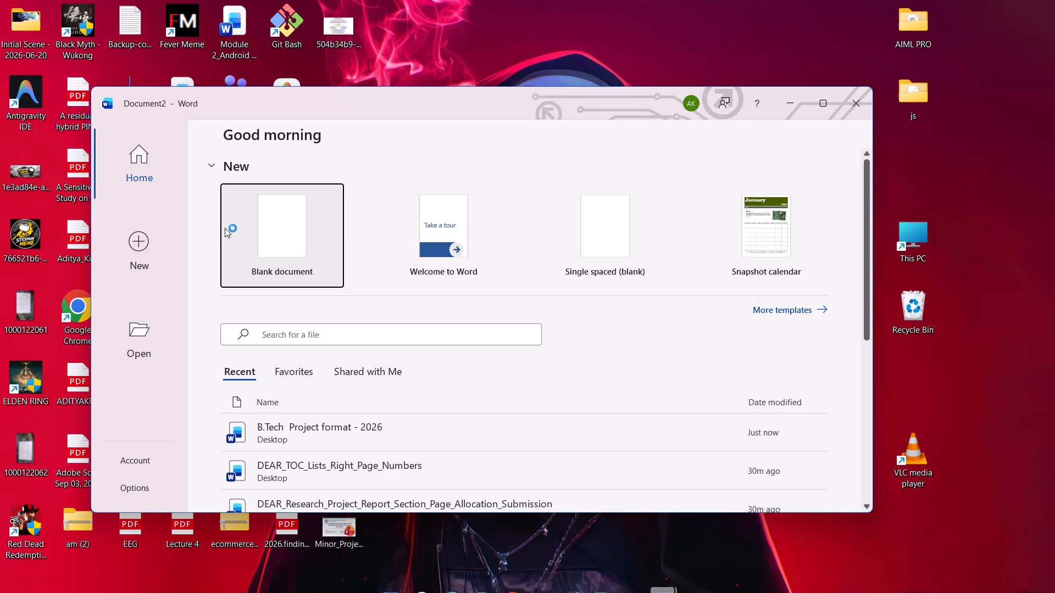
pyautogui.click(235, 236)
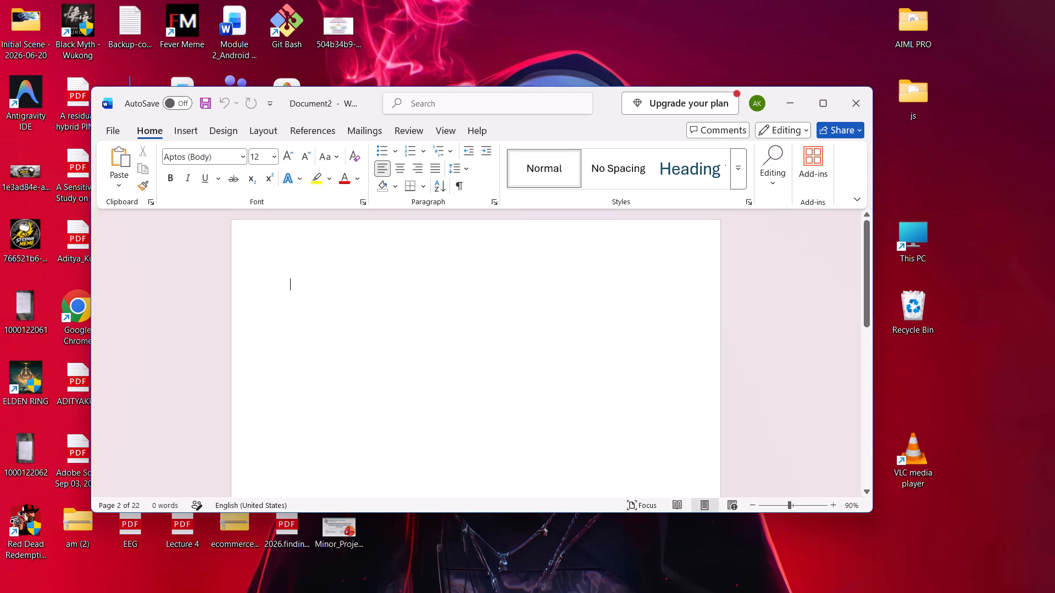
pyautogui.click(359, 282)
pyautogui.hotkey('ctrl', 'v')
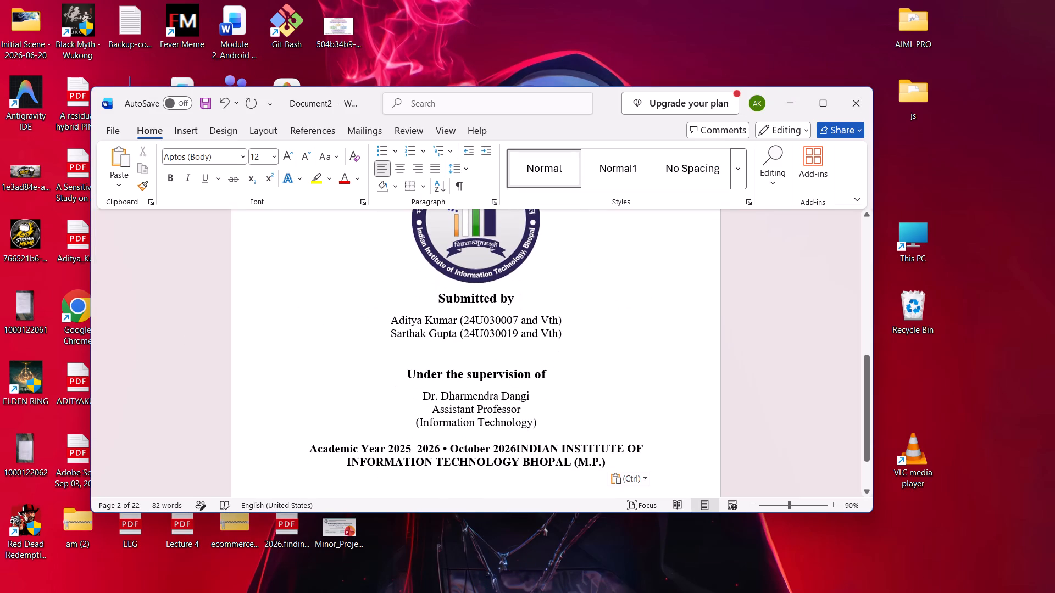
# Shorten the bracketed phase text in the MINOR PROJECT REPORT line to [Phase-I].
pyautogui.scroll(6, 359, 282)
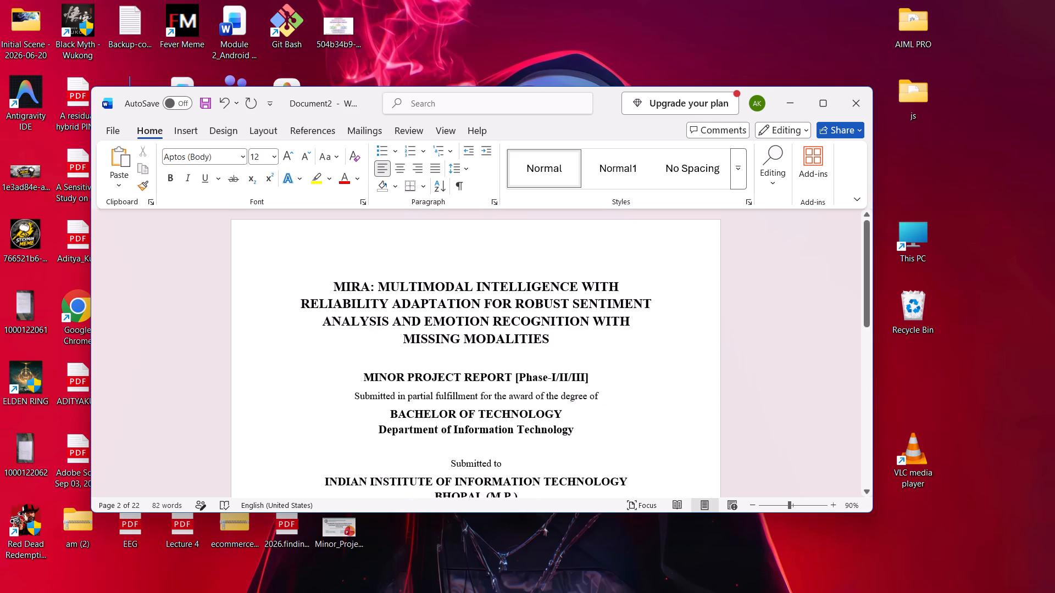
pyautogui.scroll(1, 359, 282)
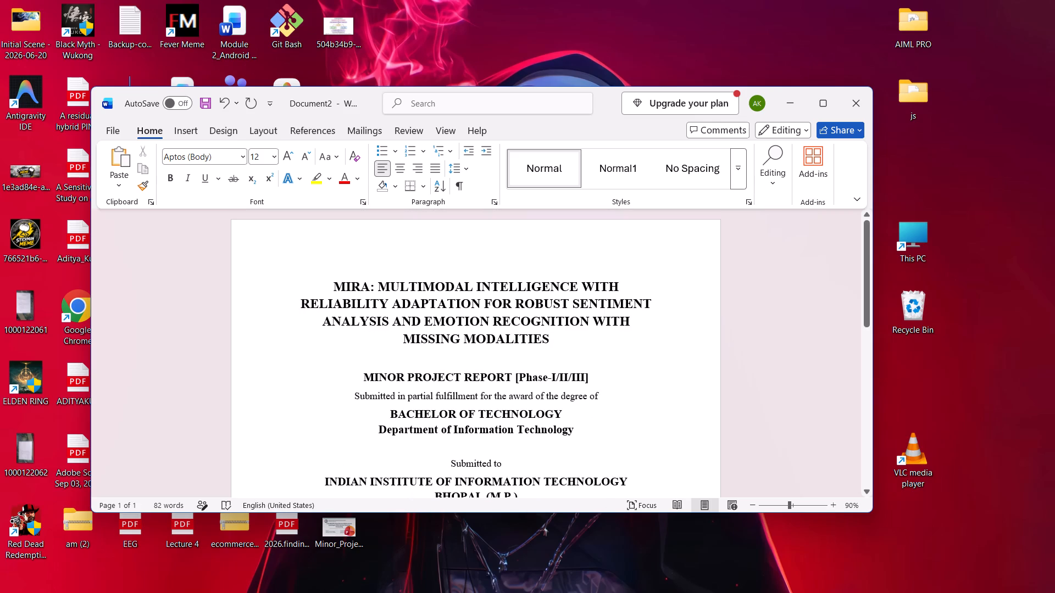
pyautogui.click(581, 378)
pyautogui.press('Right')
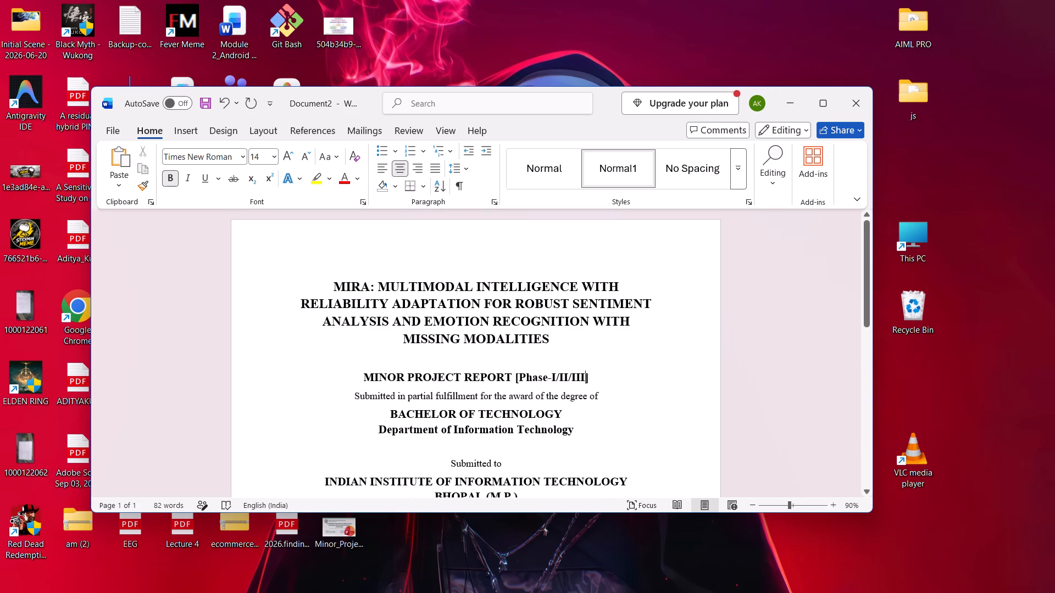
pyautogui.press('BackSpace')
pyautogui.press('BackSpace')
pyautogui.press('BackSpace')
pyautogui.press('BackSpace')
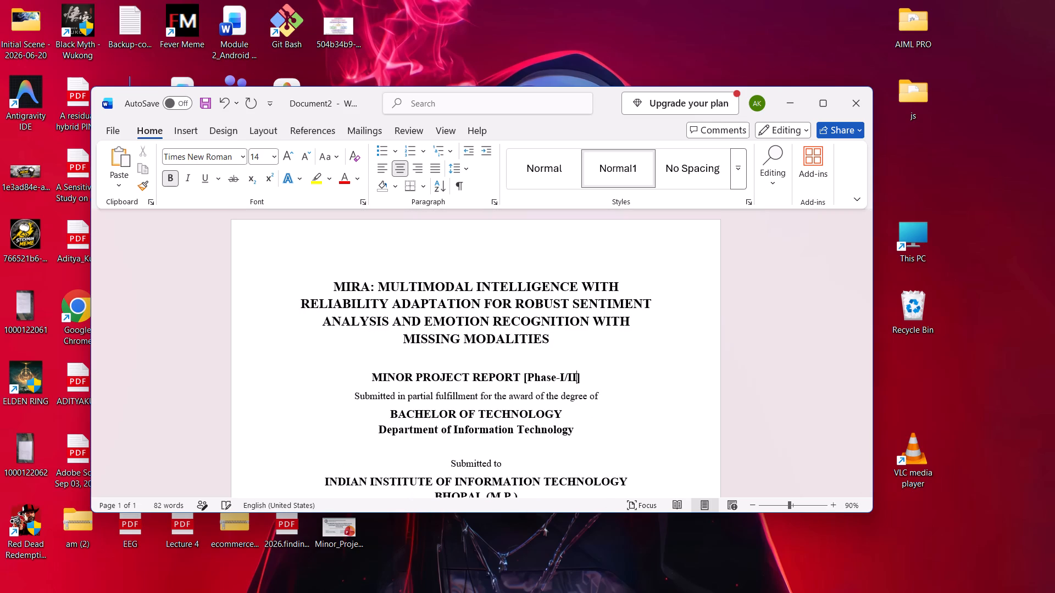
pyautogui.press('BackSpace')
pyautogui.press('BackSpace')
pyautogui.press('BackSpace')
# Review the pasted cover page from the title down to the academic year line.
pyautogui.scroll(-1, 581, 378)
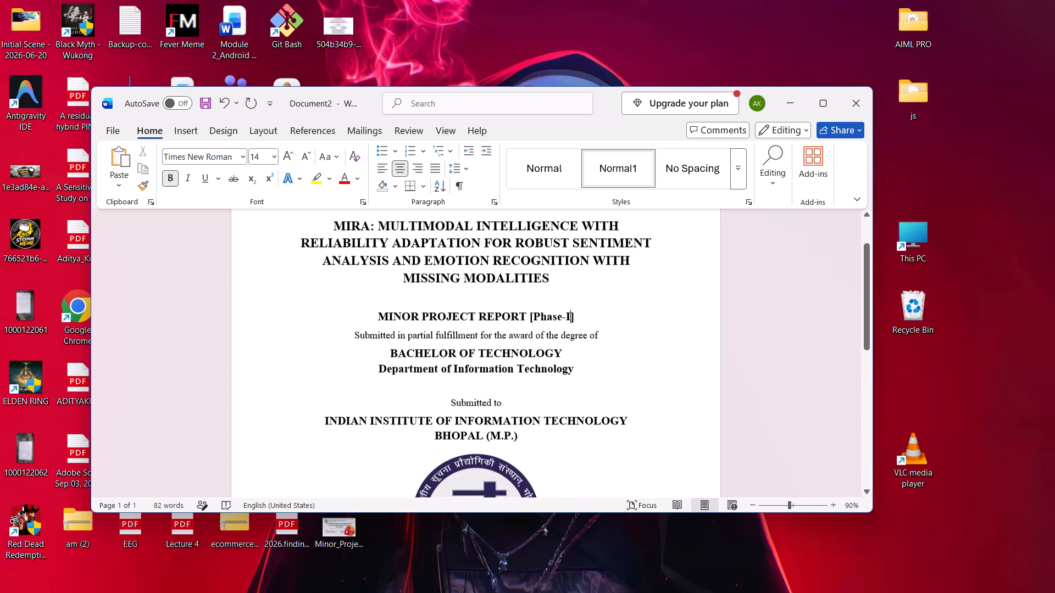
pyautogui.scroll(-2, 581, 378)
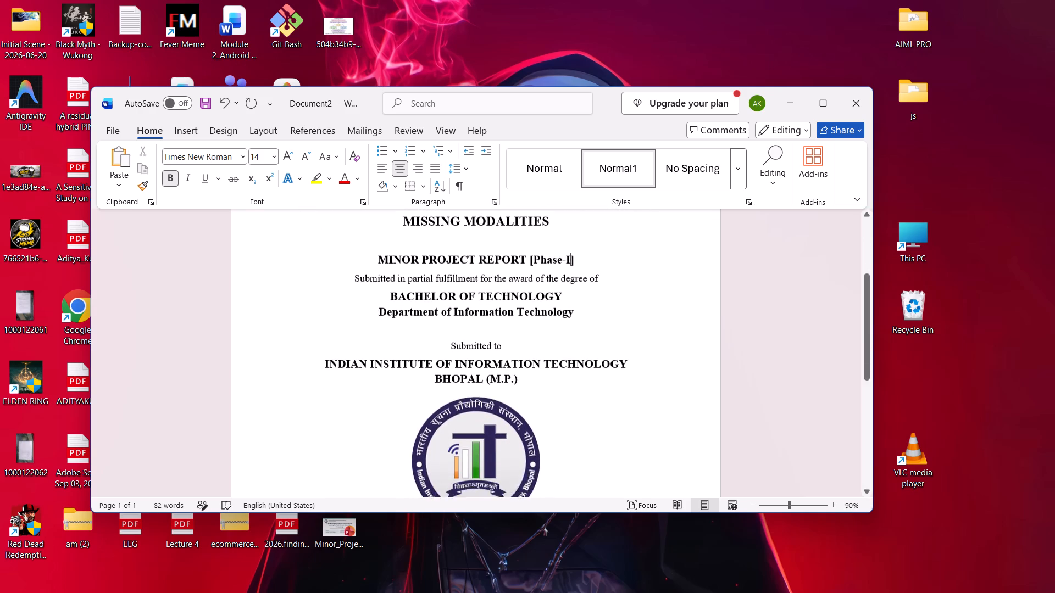
pyautogui.scroll(-3, 581, 378)
pyautogui.scroll(1, 581, 378)
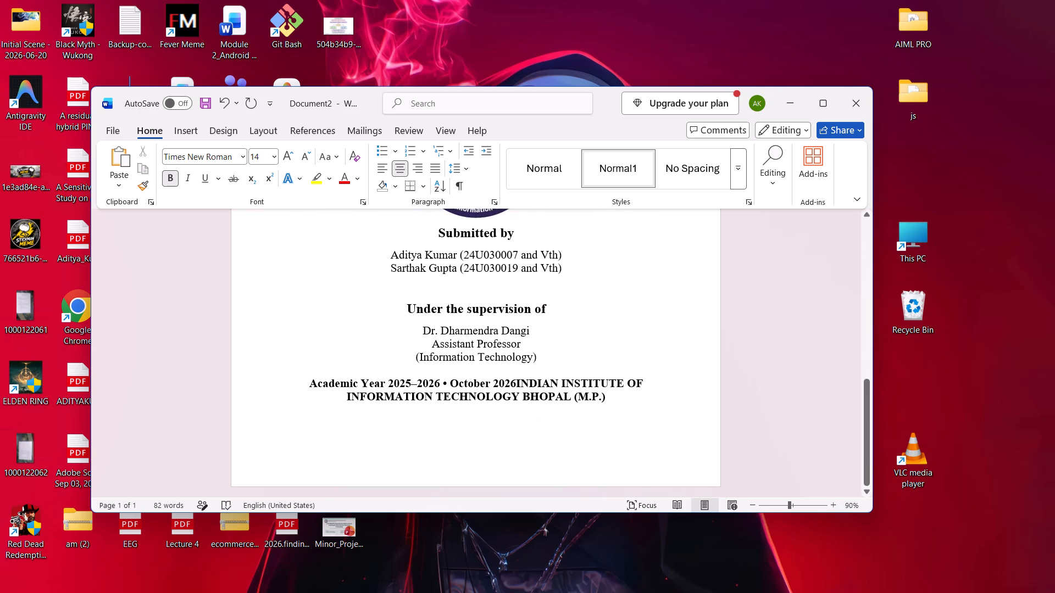
pyautogui.scroll(4, 581, 378)
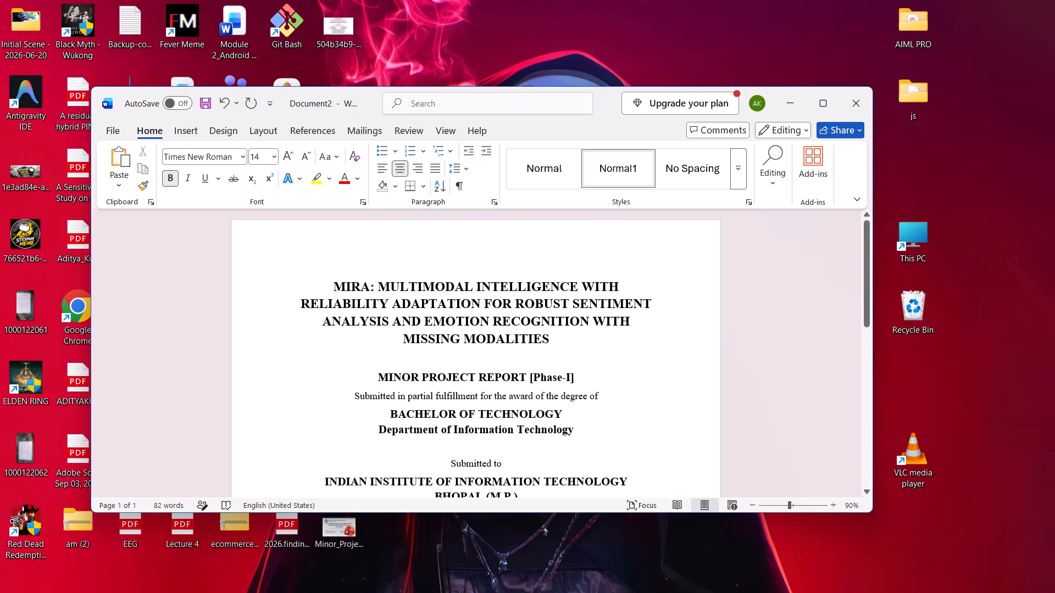
pyautogui.scroll(1, 581, 378)
# Save the cover page as a PDF named MIRA in the OneDrive Desktop folder.
pyautogui.click(103, 136)
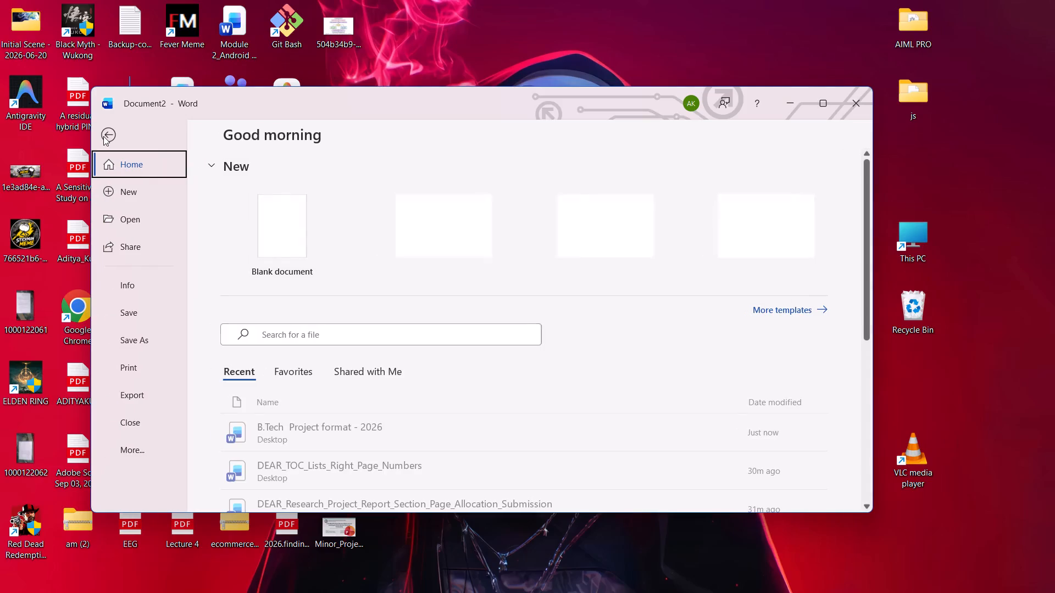
pyautogui.click(131, 342)
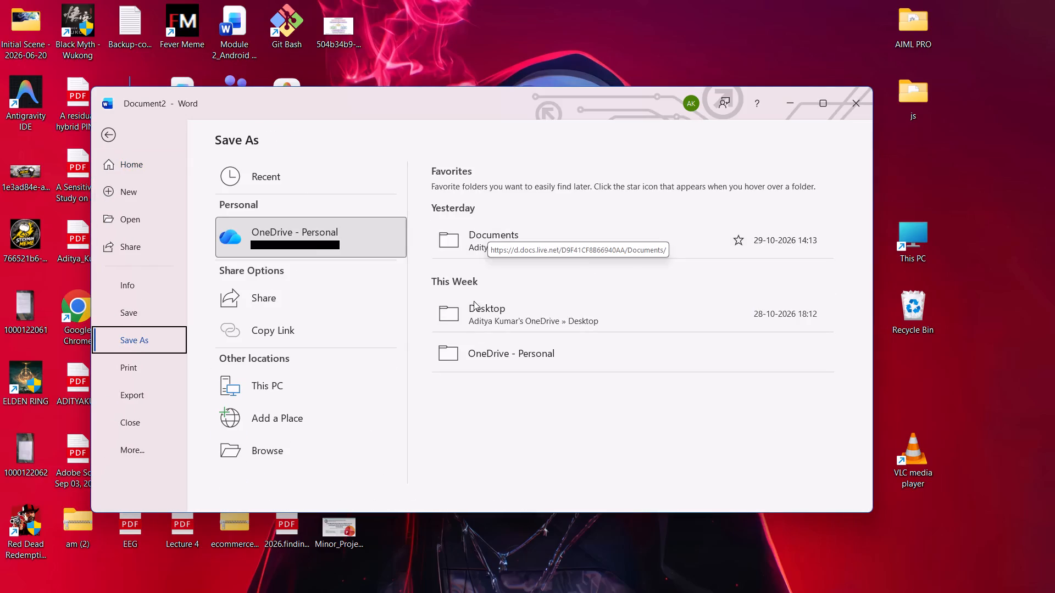
pyautogui.click(486, 317)
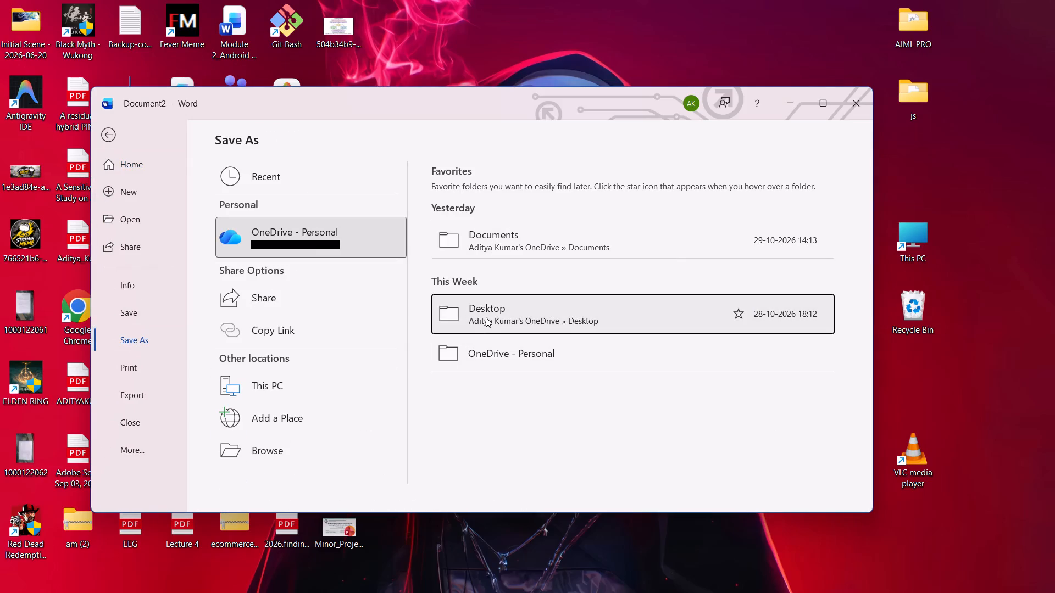
pyautogui.doubleClick(486, 317)
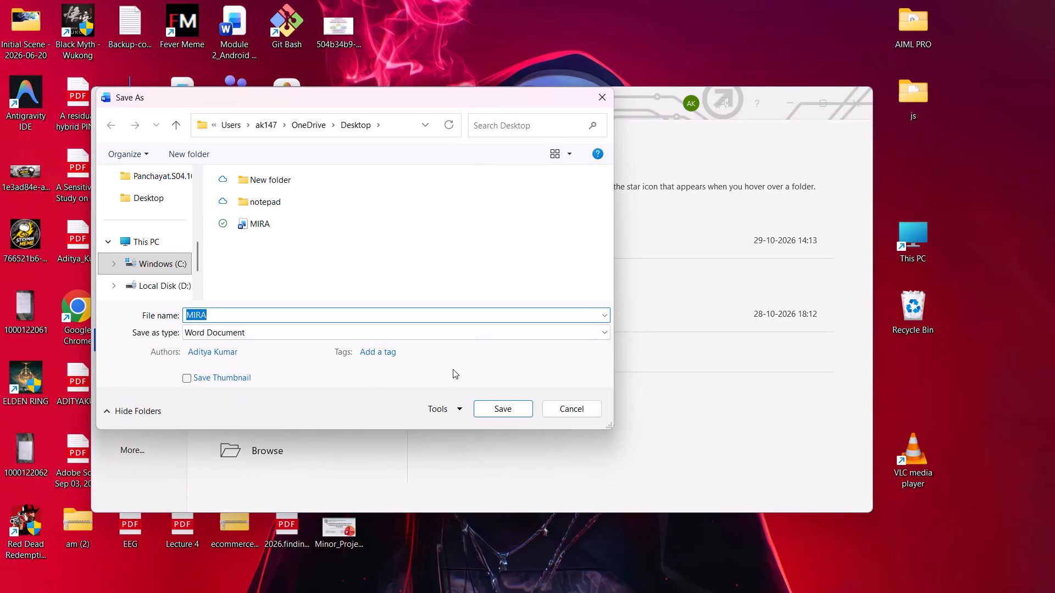
pyautogui.click(312, 335)
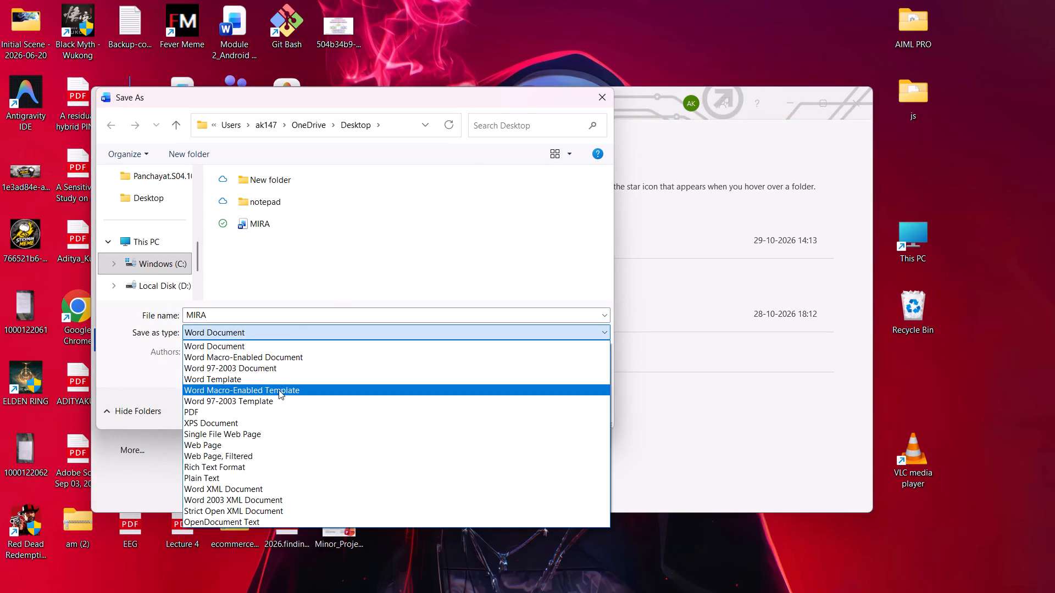
pyautogui.click(260, 410)
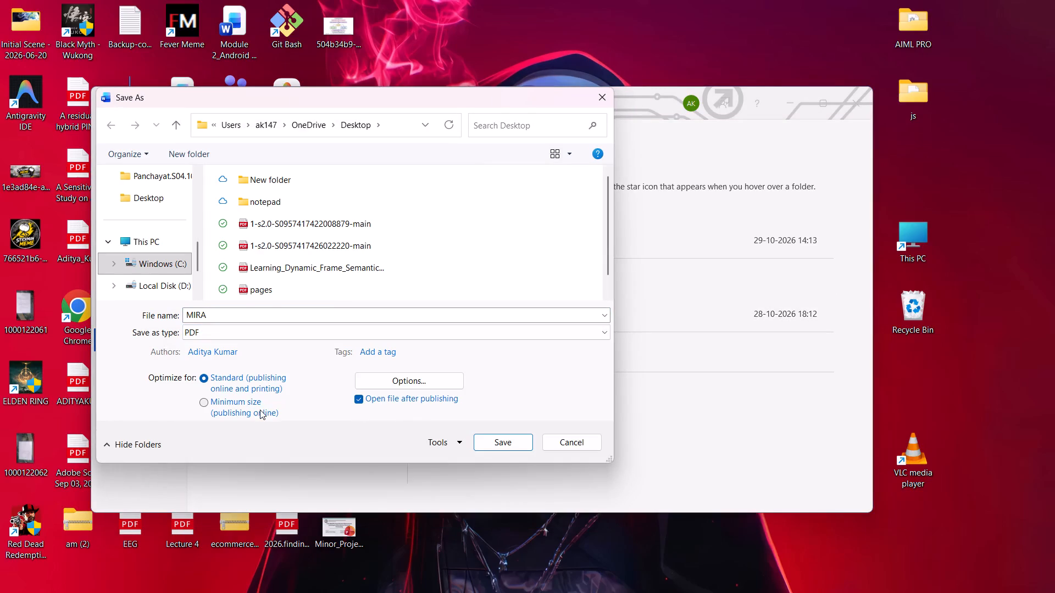
pyautogui.click(499, 437)
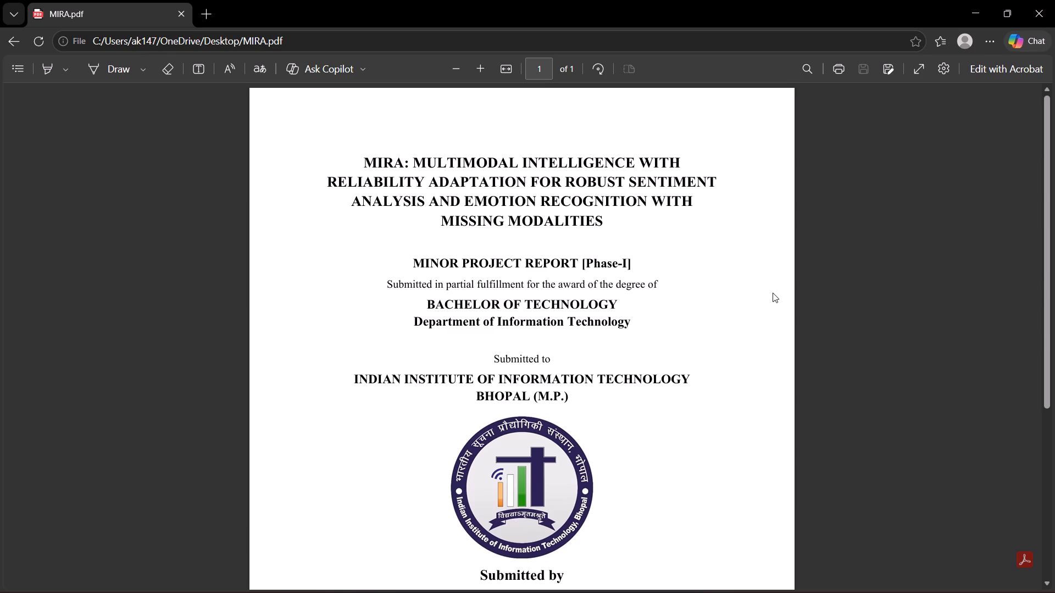
# Check the whole page of the exported MIRA.pdf in Edge and close it.
pyautogui.scroll(-8, 773, 293)
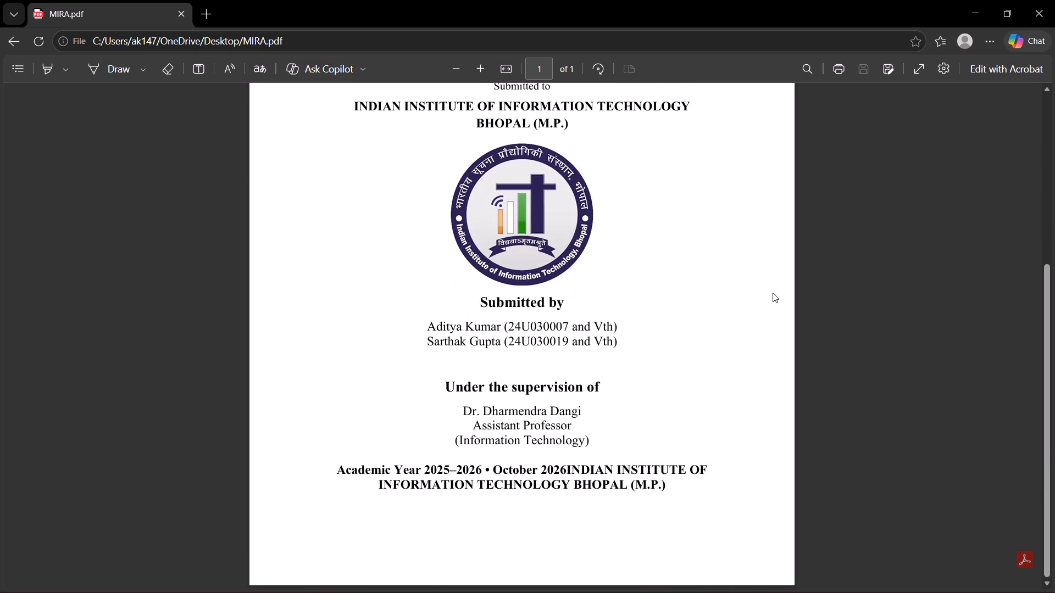
pyautogui.scroll(5, 773, 293)
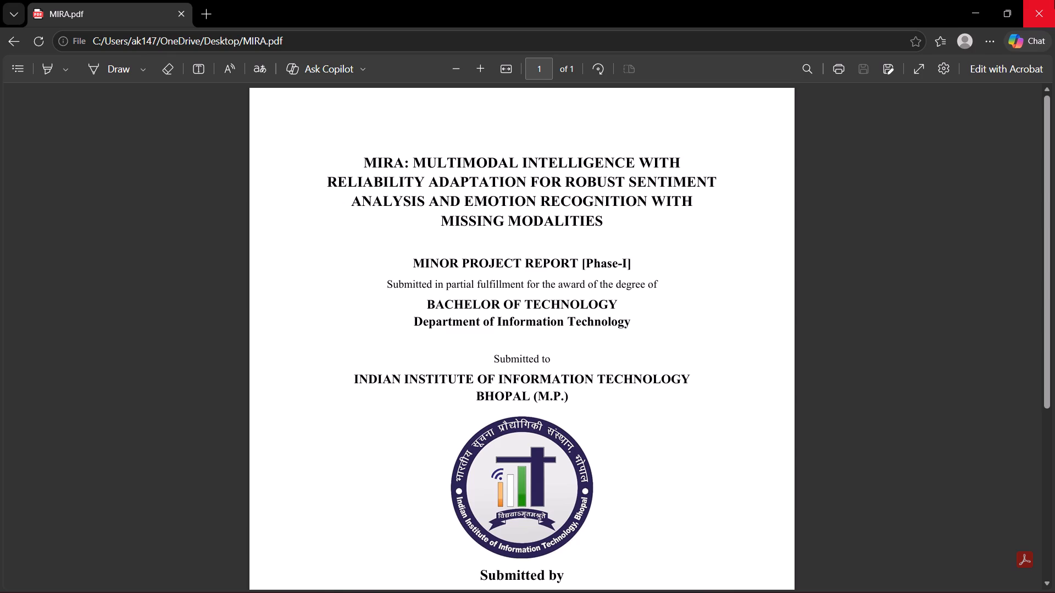
pyautogui.click(1054, 0)
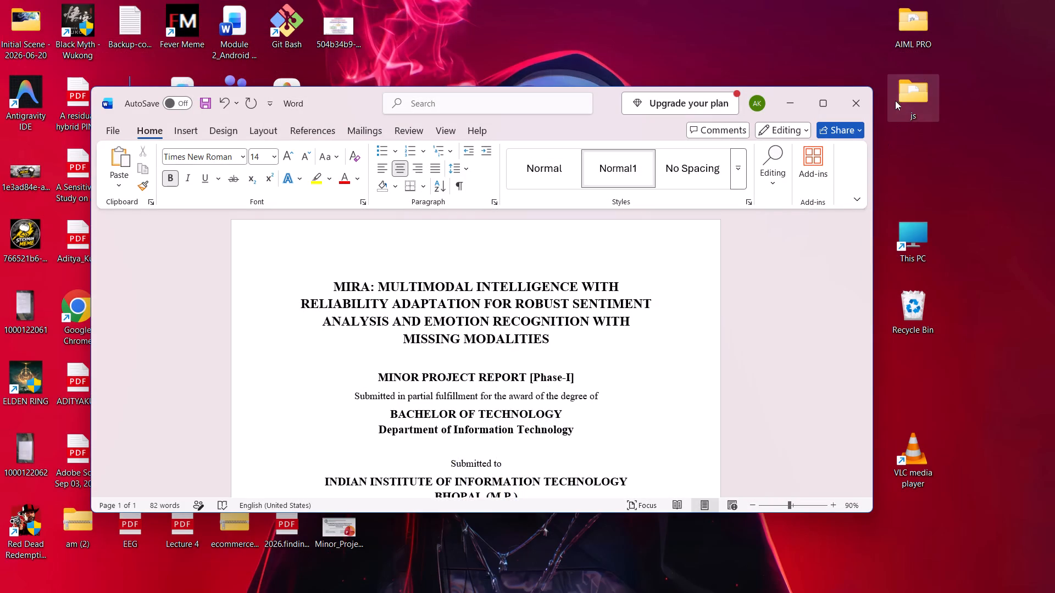
# Close the Word cover page document without saving it.
pyautogui.click(857, 103)
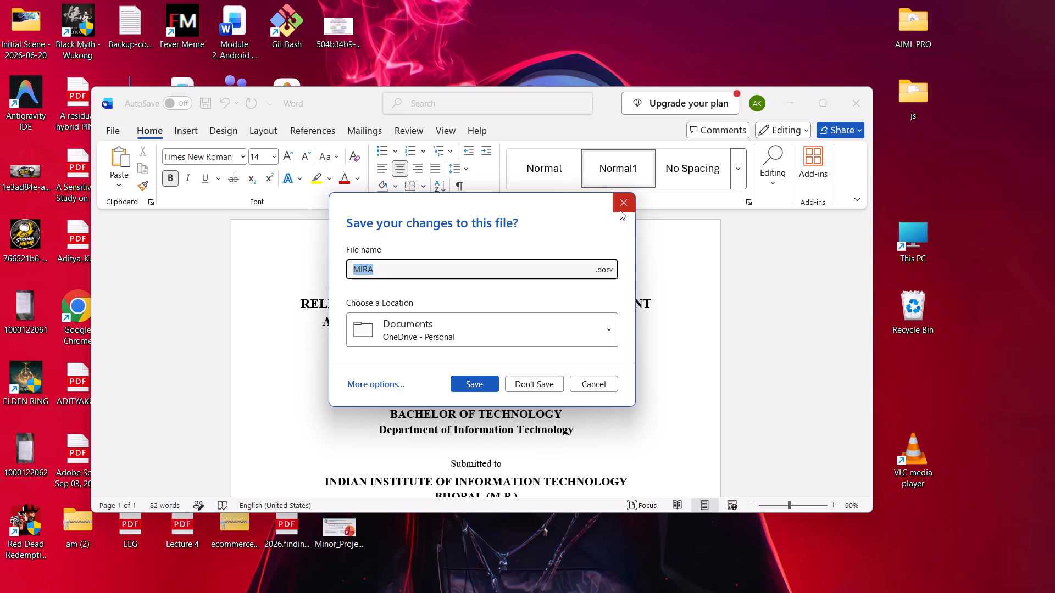
pyautogui.click(543, 382)
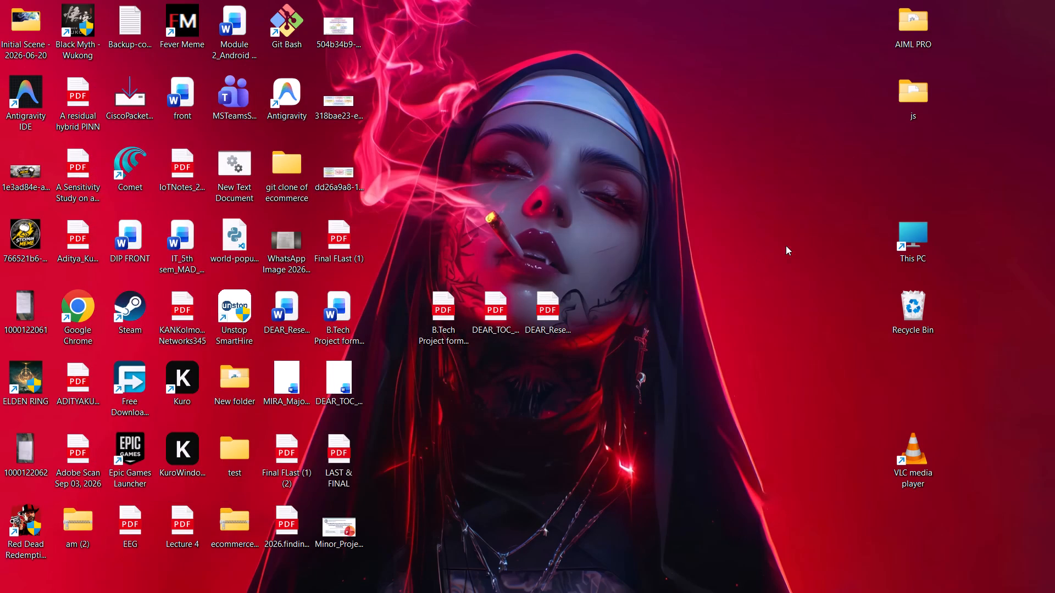
# Check the recent PDFs in the Downloads folder and close the folder window.
pyautogui.doubleClick(923, 242)
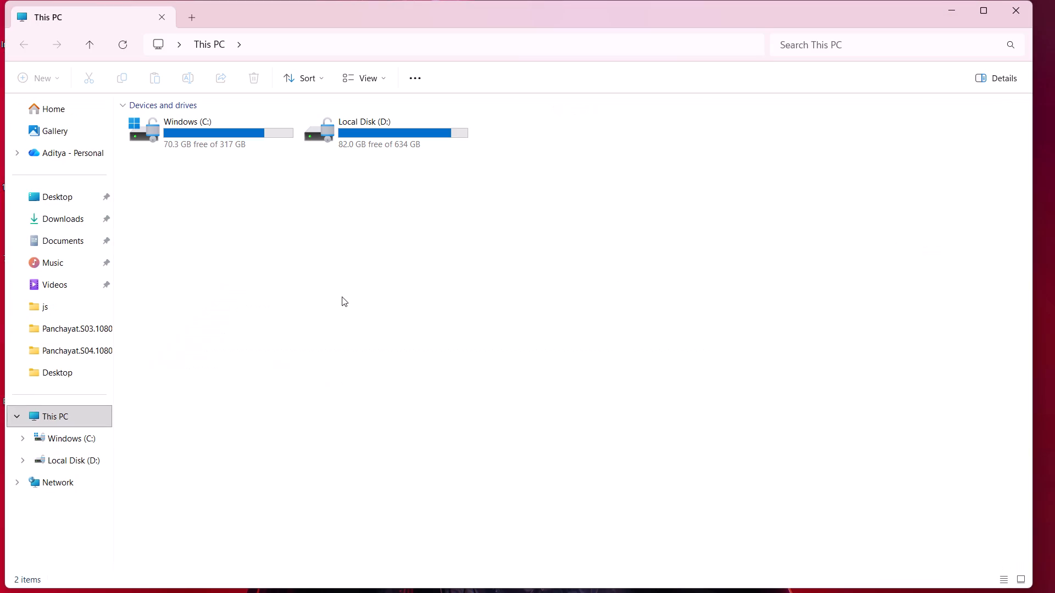
pyautogui.click(92, 224)
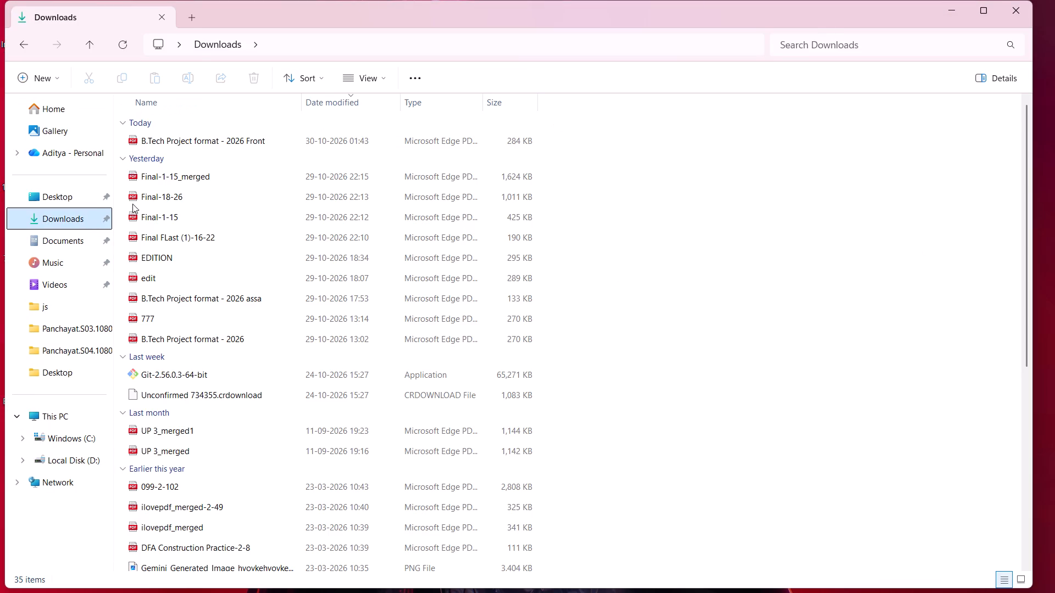
pyautogui.scroll(3, 170, 180)
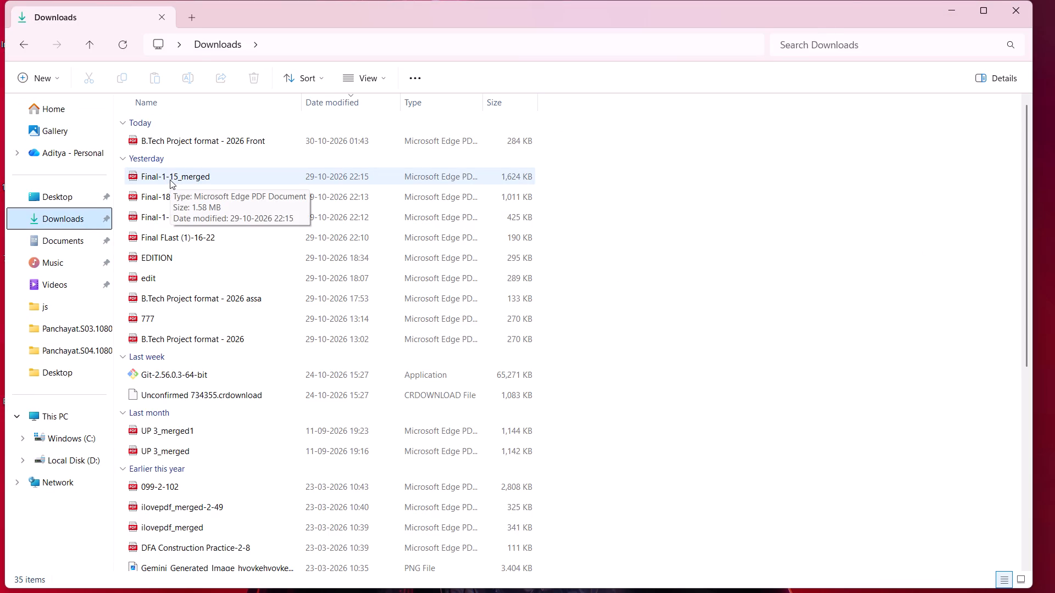
pyautogui.click(1013, 7)
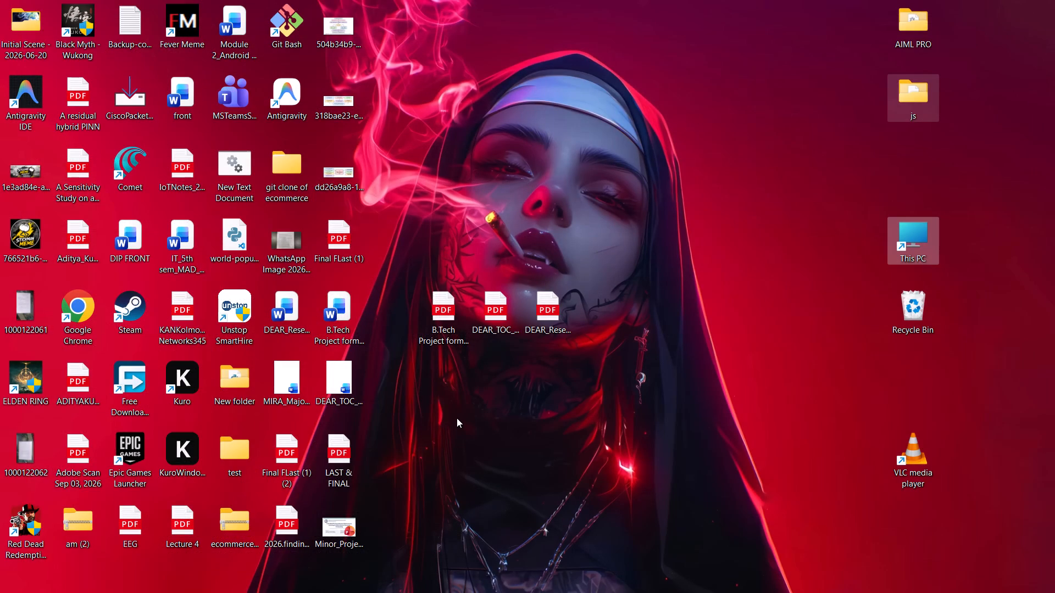
# Create a new blank Word document and paste the copied MIRA cover page into it.
pyautogui.press('w')
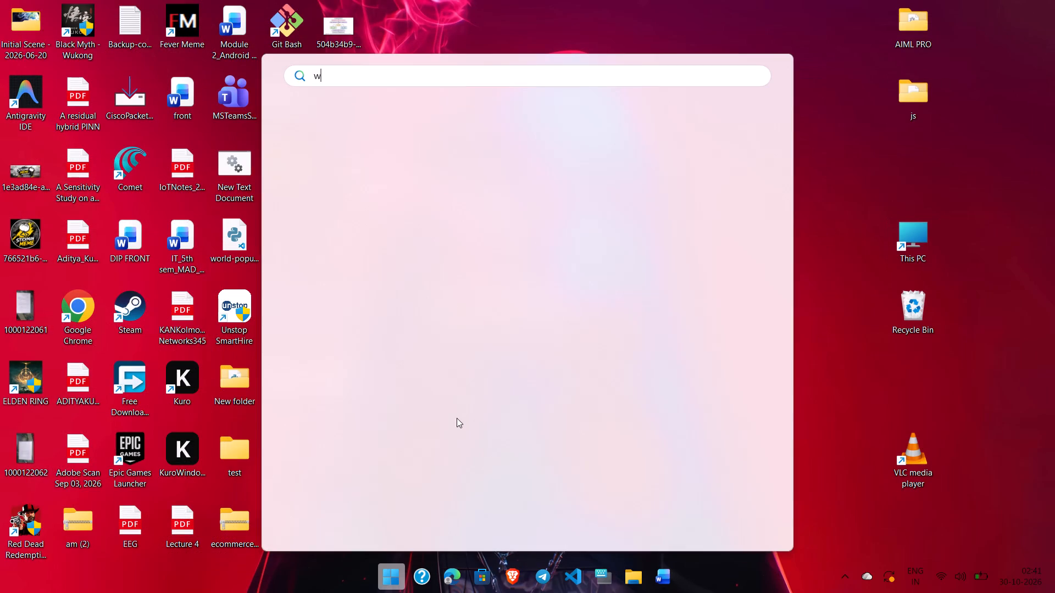
pyautogui.press('Return')
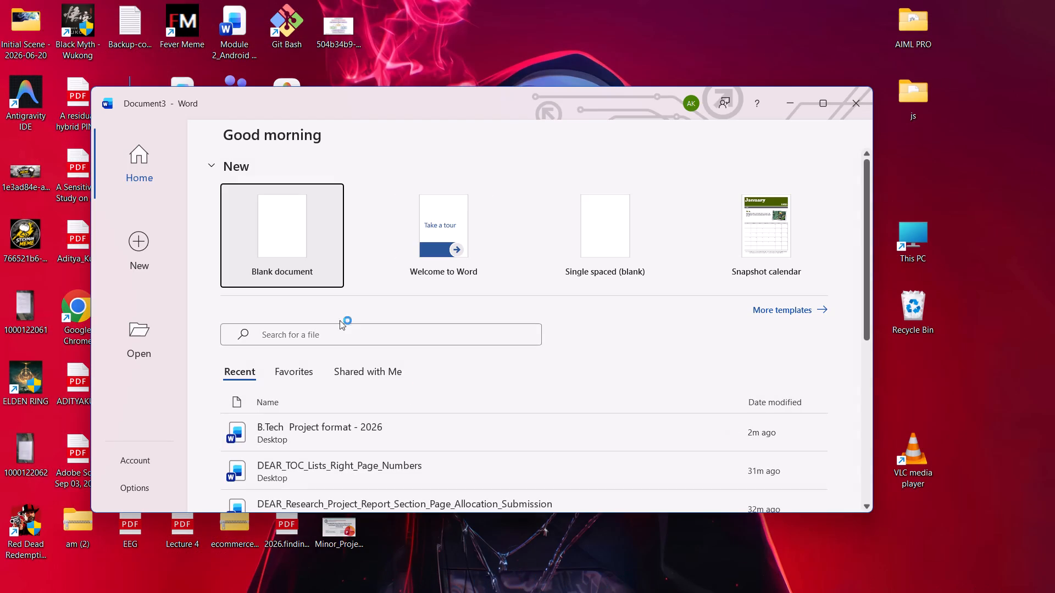
pyautogui.click(295, 248)
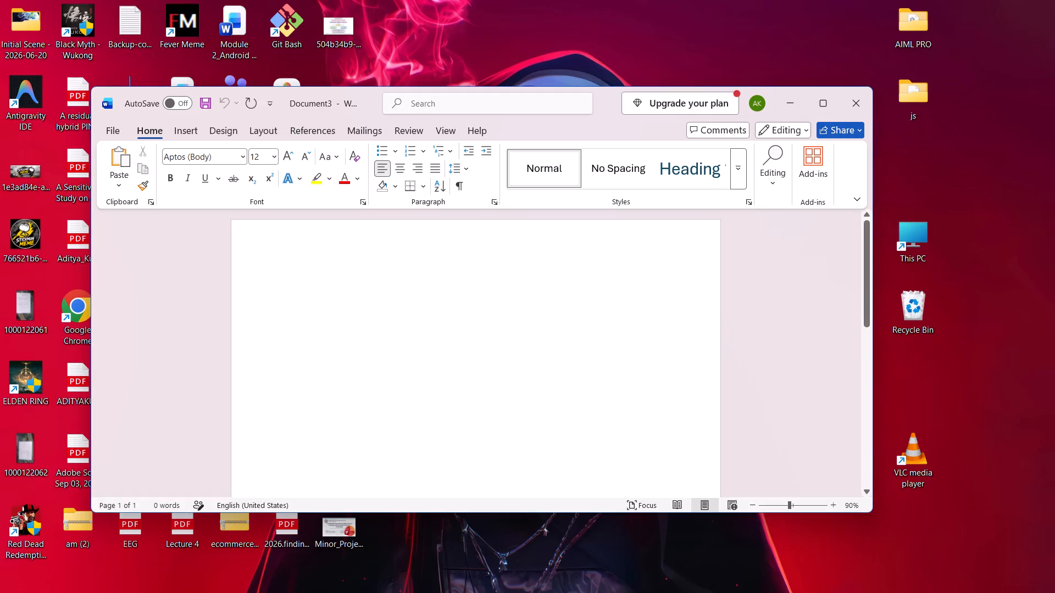
pyautogui.hotkey('ctrl', 'v')
pyautogui.scroll(2, 325, 275)
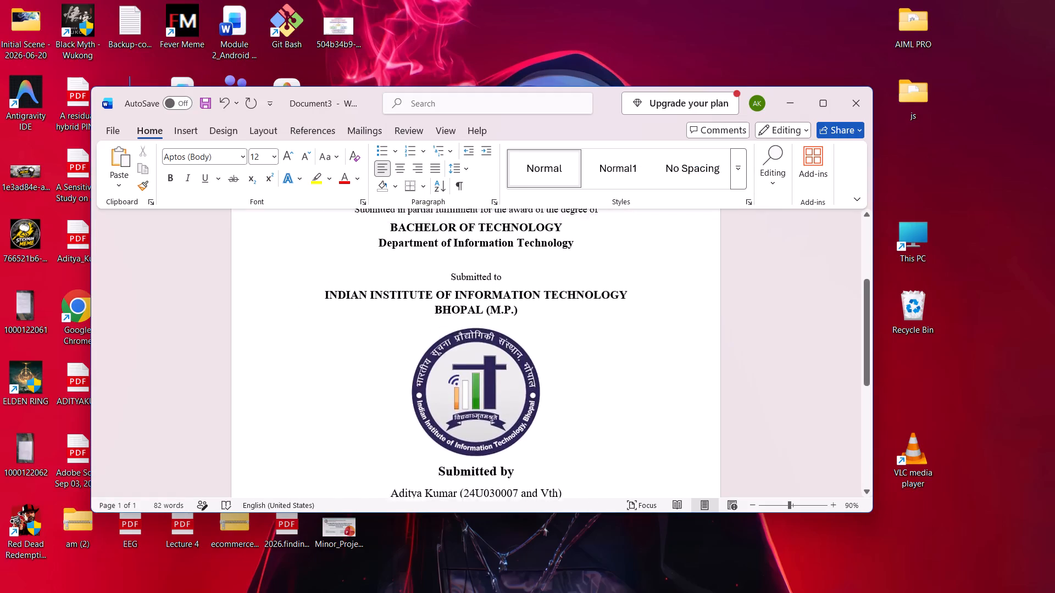
pyautogui.scroll(3, 325, 275)
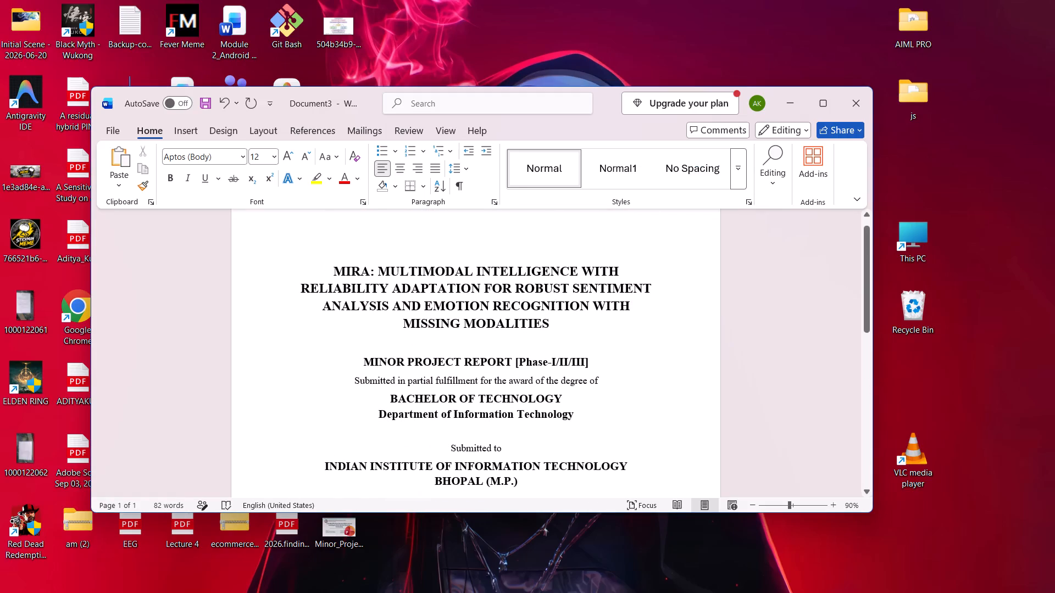
# Save the pasted cover page as a PDF named MIRA in the OneDrive Desktop folder, replacing the existing file.
pyautogui.click(115, 131)
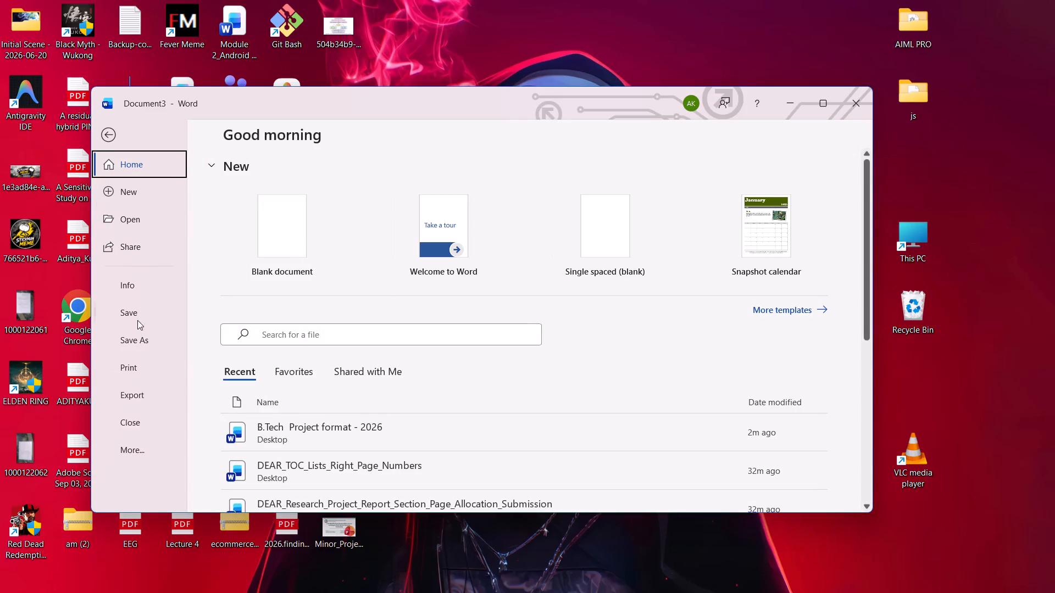
pyautogui.click(139, 334)
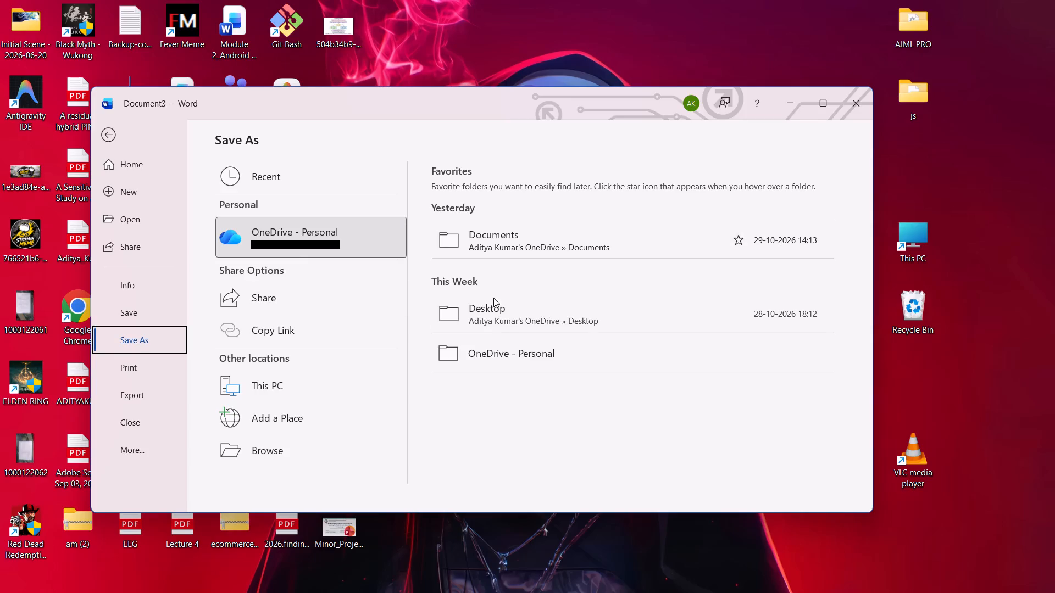
pyautogui.click(508, 322)
pyautogui.doubleClick(508, 322)
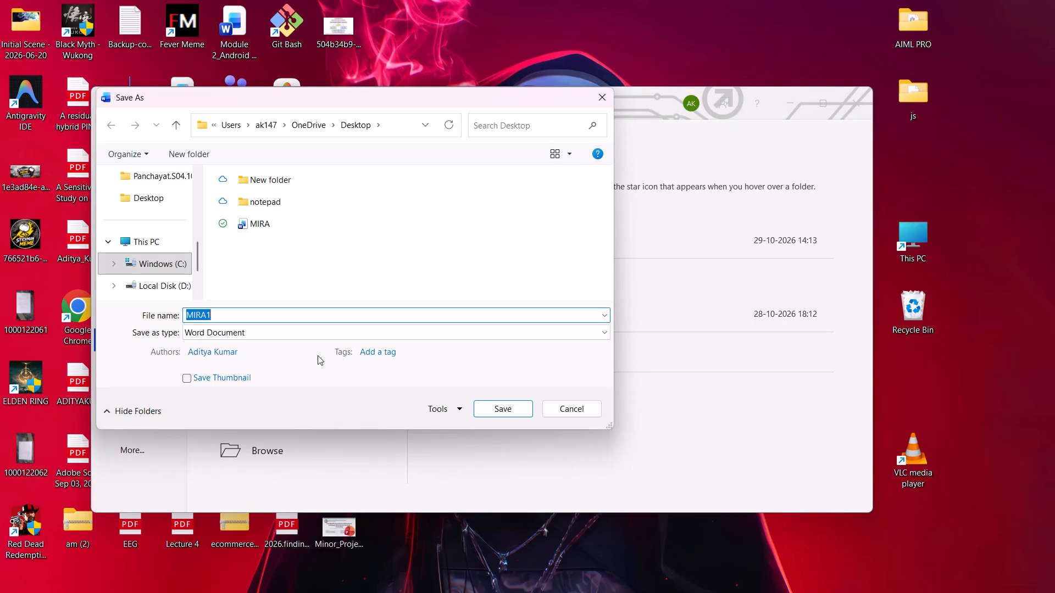
pyautogui.click(303, 334)
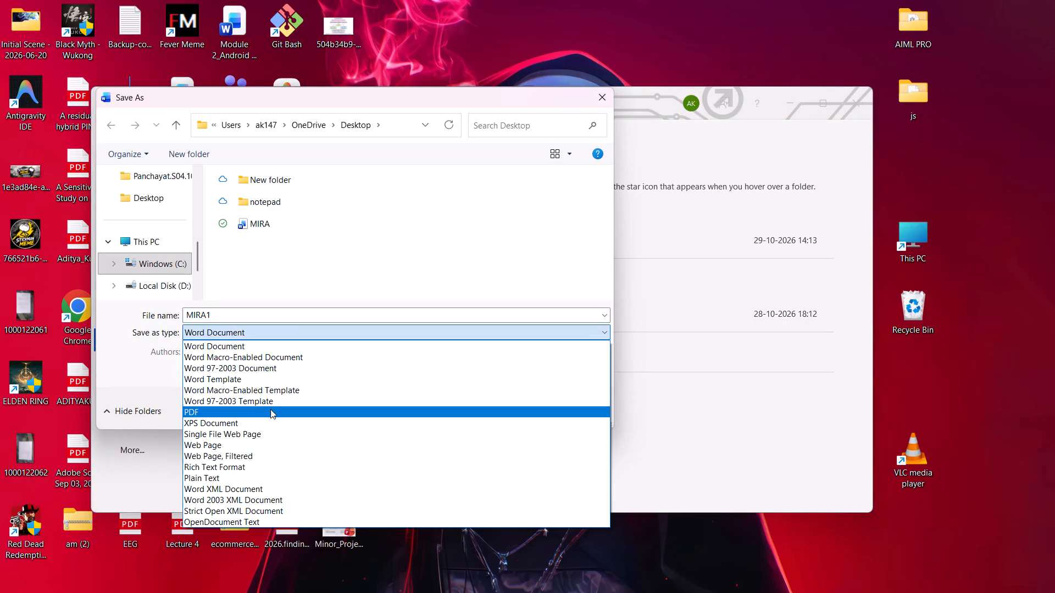
pyautogui.click(270, 409)
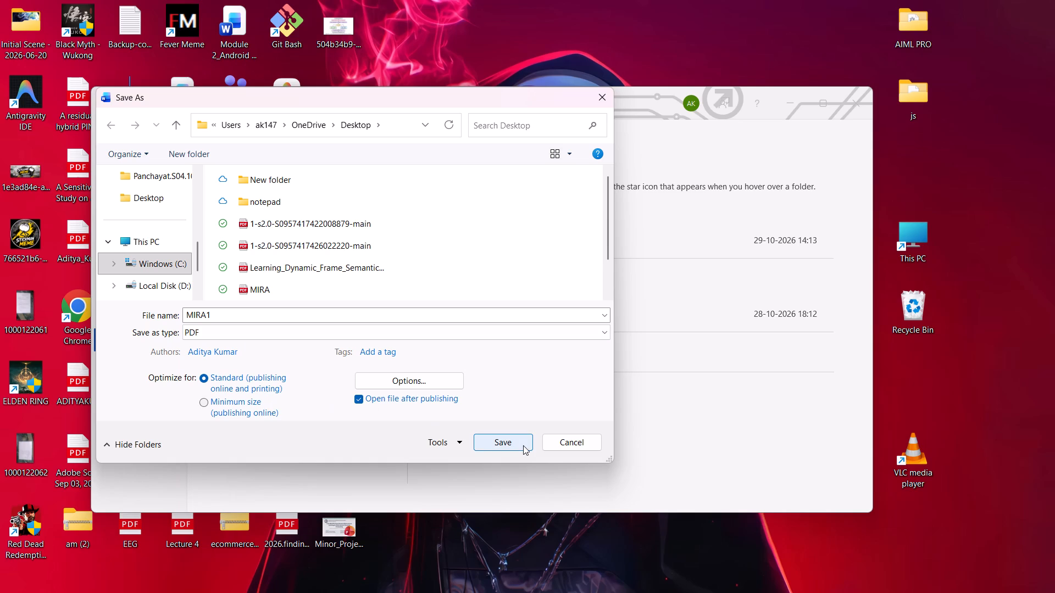
pyautogui.click(407, 314)
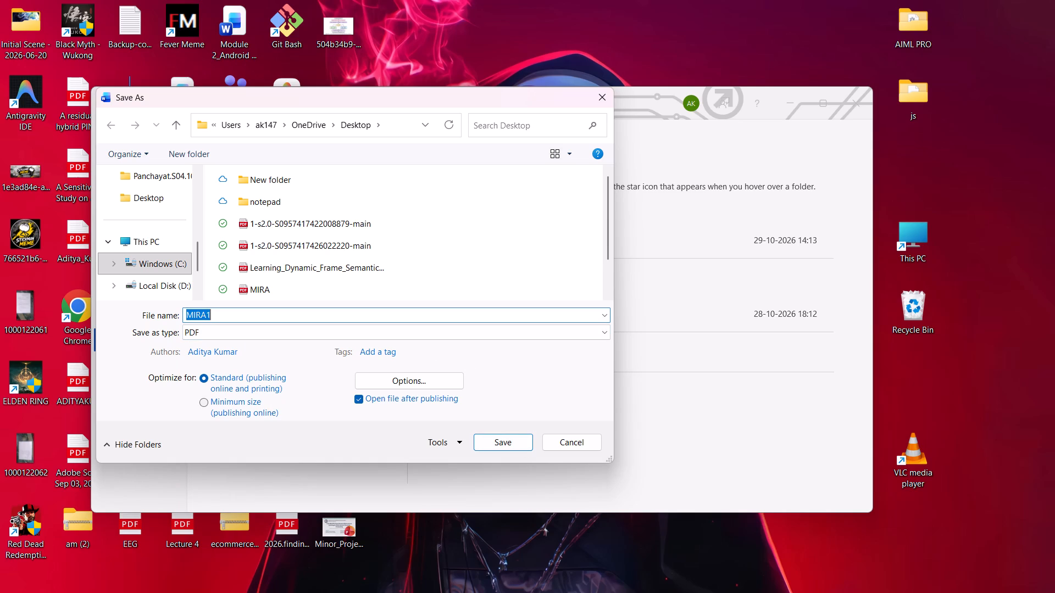
pyautogui.press('space')
pyautogui.write('MIRA')
pyautogui.press('Return')
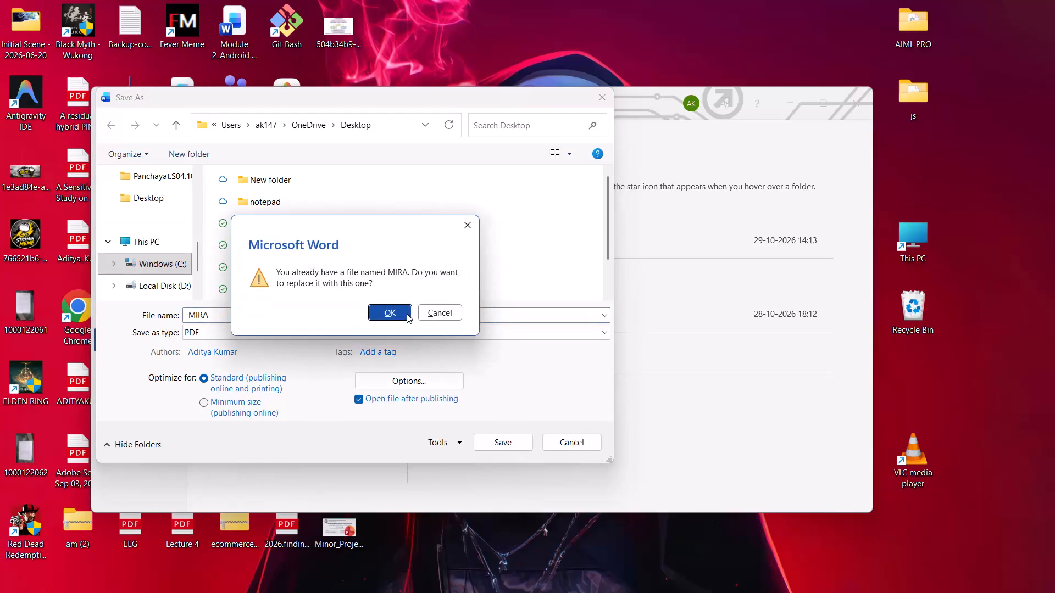
pyautogui.click(407, 314)
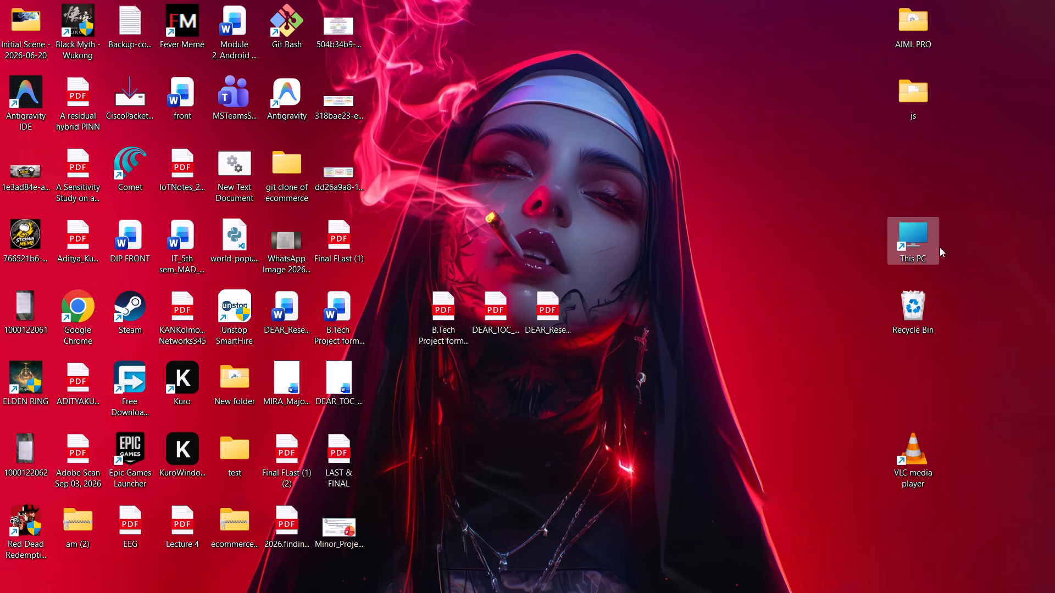
# Copy the MIRA PDF from the OneDrive Desktop folder onto the local desktop.
pyautogui.doubleClick(918, 237)
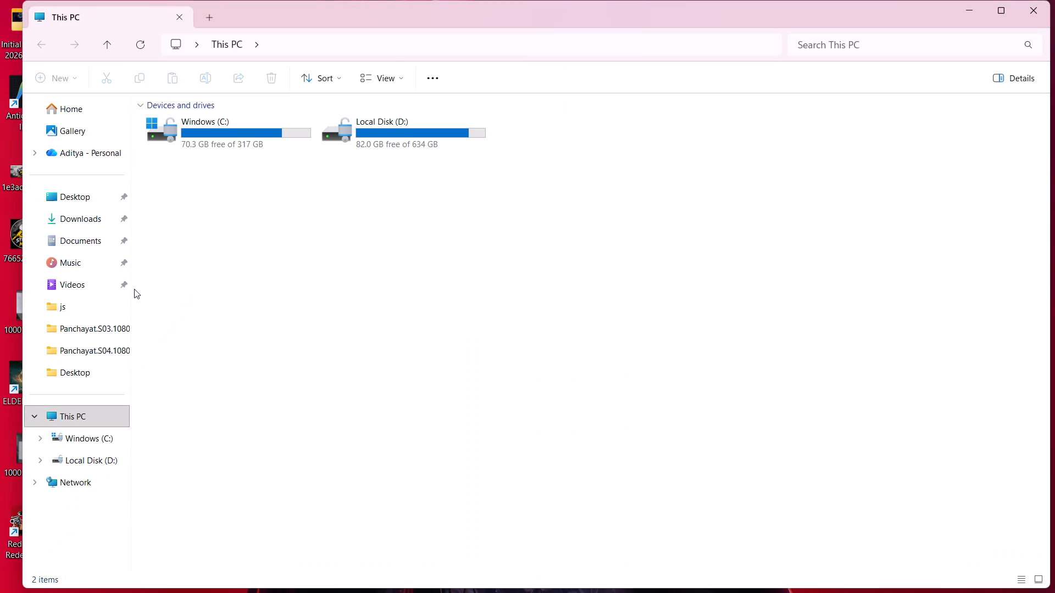
pyautogui.click(95, 143)
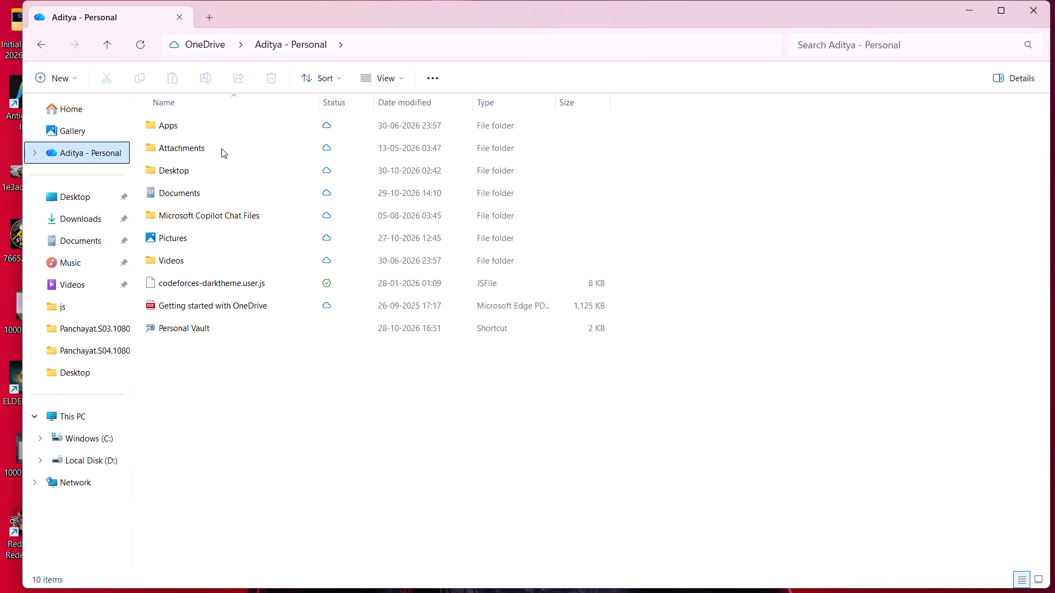
pyautogui.doubleClick(214, 175)
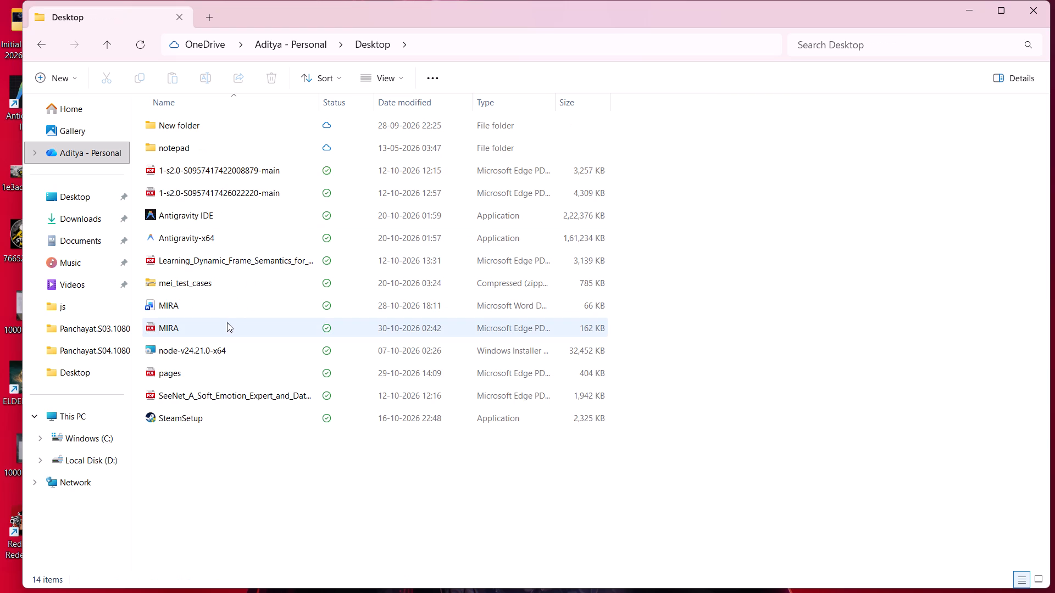
pyautogui.click(227, 322)
pyautogui.hotkey('ctrl', 'c')
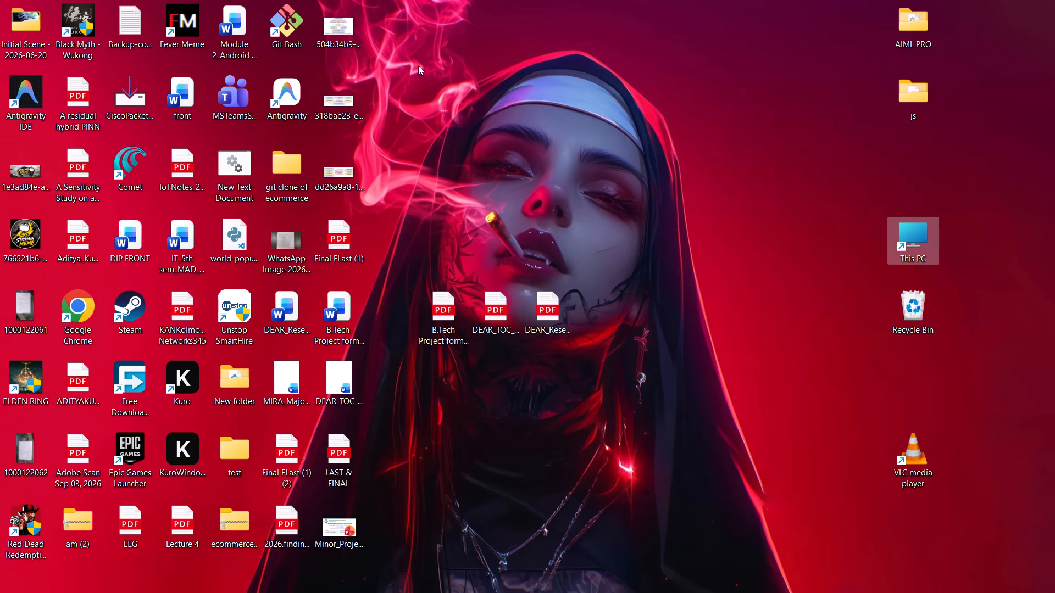
pyautogui.keyDown('ctrl'); pyautogui.click(417, 54); pyautogui.keyUp('ctrl')
pyautogui.hotkey('ctrl', 'v')
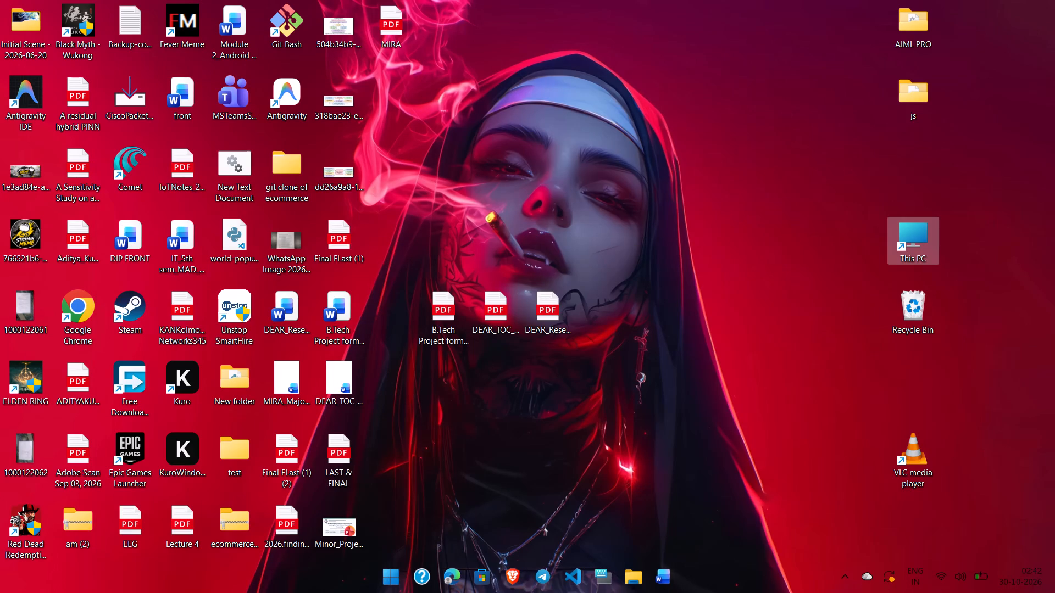
# Switch to Brave and close the two local PDF tabs, including LAST & FINAL.pdf.
pyautogui.click(515, 576)
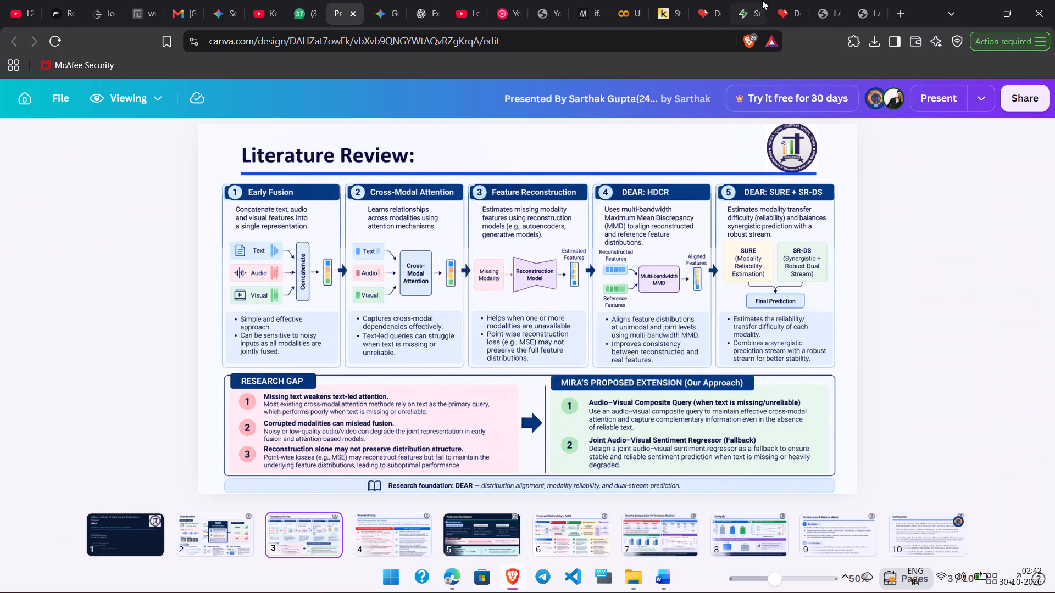
pyautogui.click(832, 13)
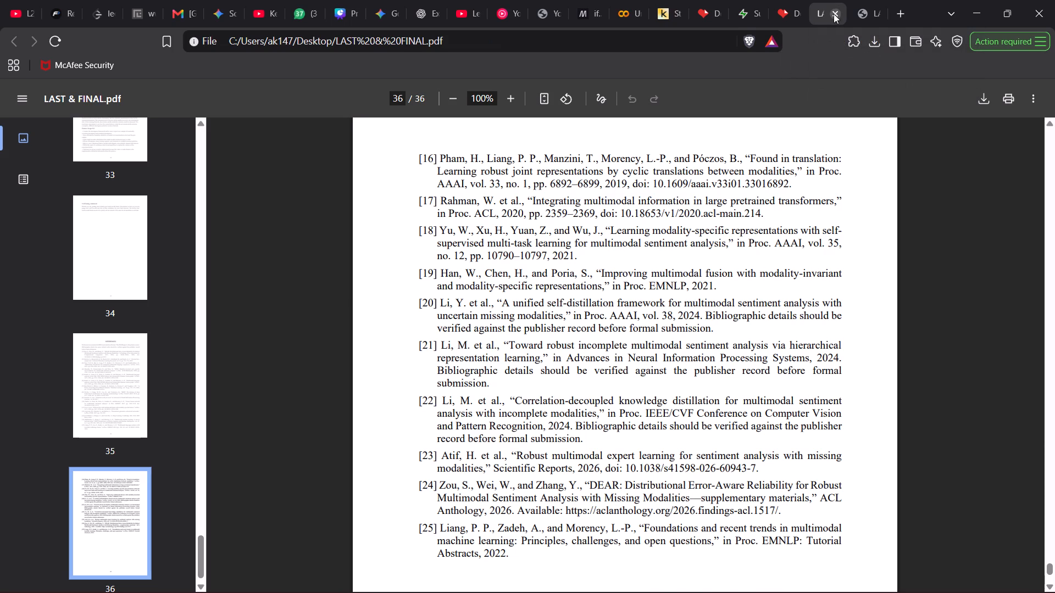
pyautogui.click(834, 14)
pyautogui.click(834, 14)
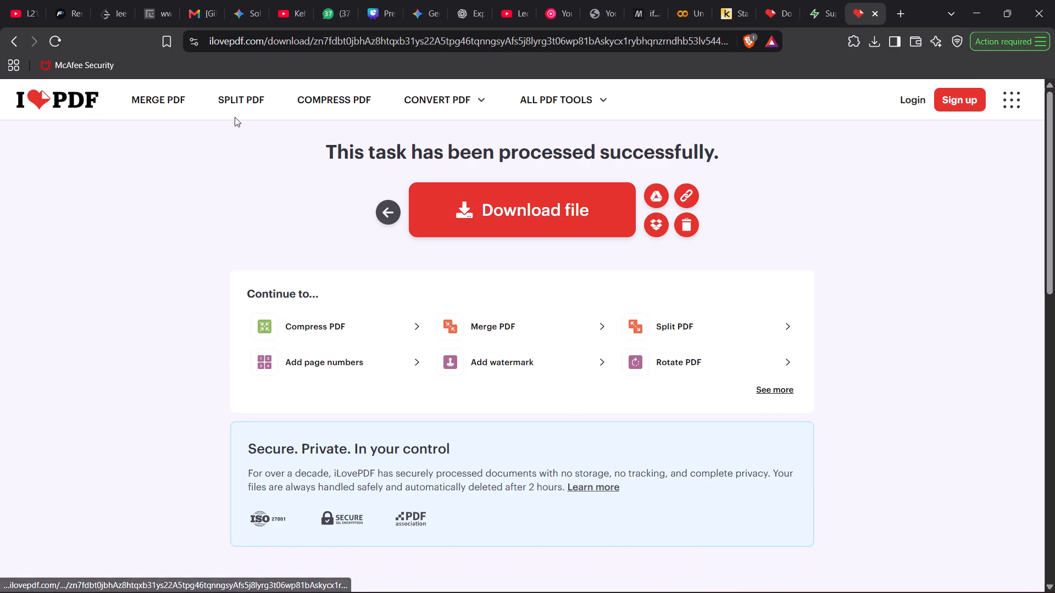
# Return to iLovePDF's Organize PDF tool and load LAST & FINAL and MIRA from the desktop.
pyautogui.click(21, 38)
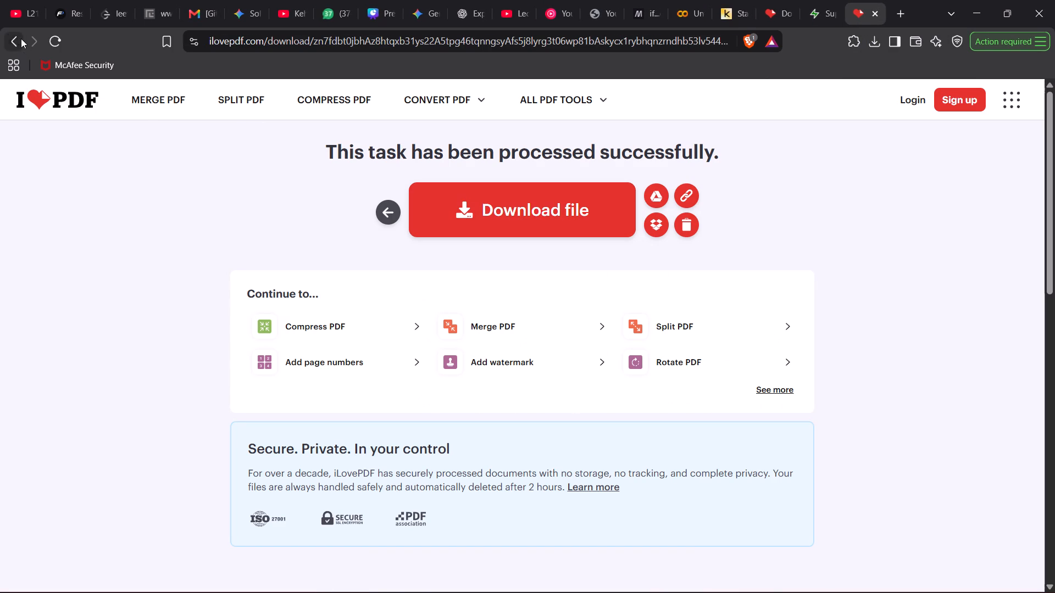
pyautogui.click(504, 275)
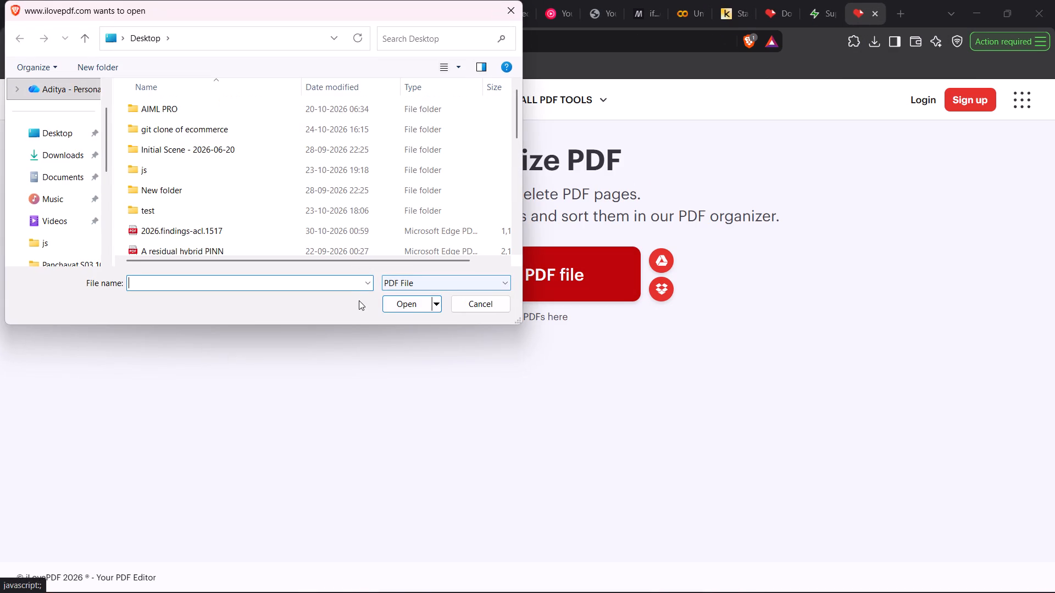
pyautogui.scroll(-1, 287, 157)
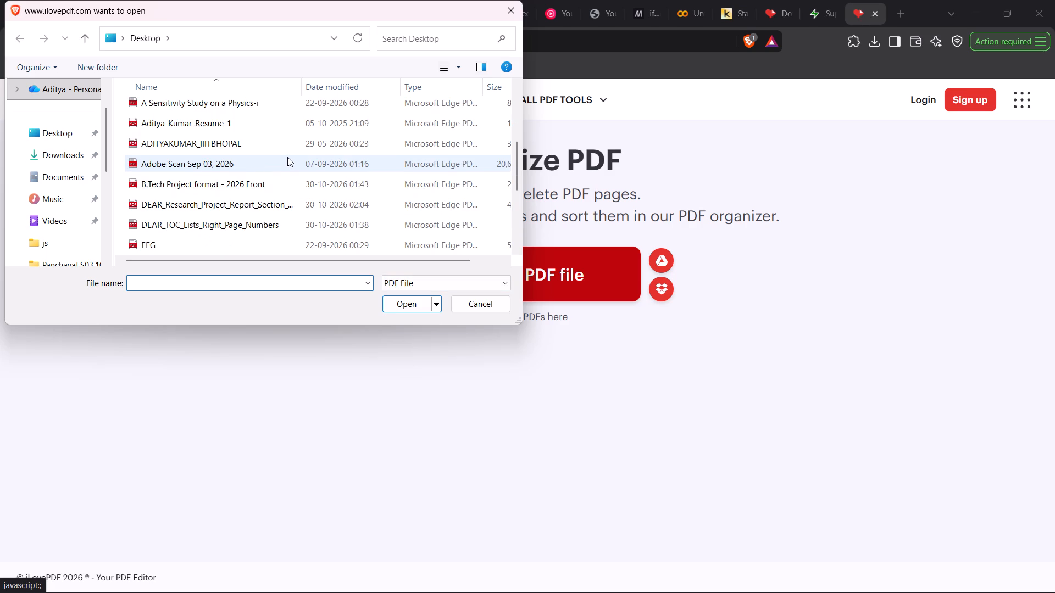
pyautogui.scroll(-1, 287, 157)
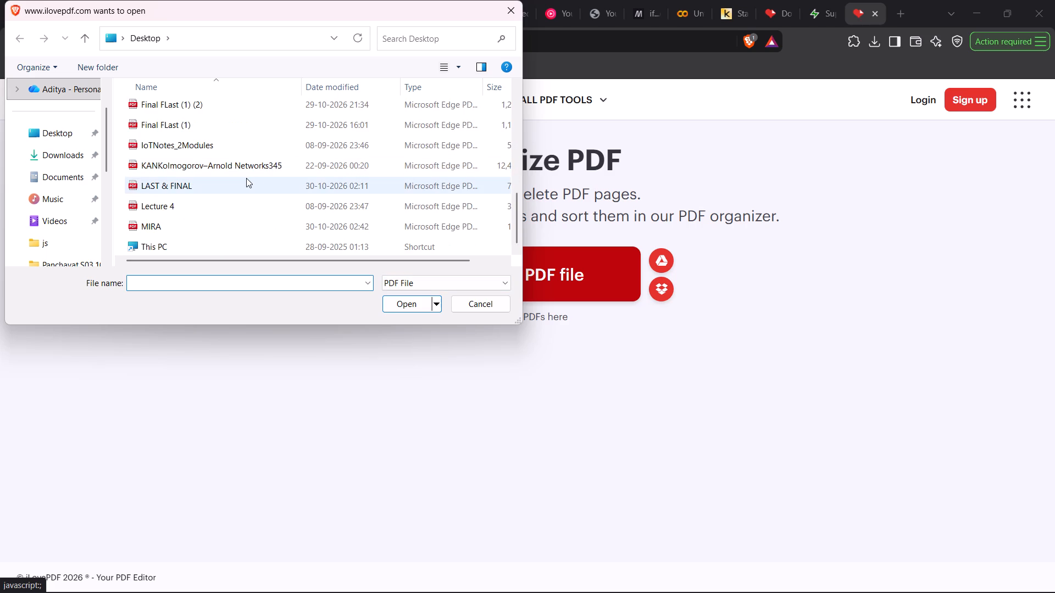
pyautogui.click(246, 178)
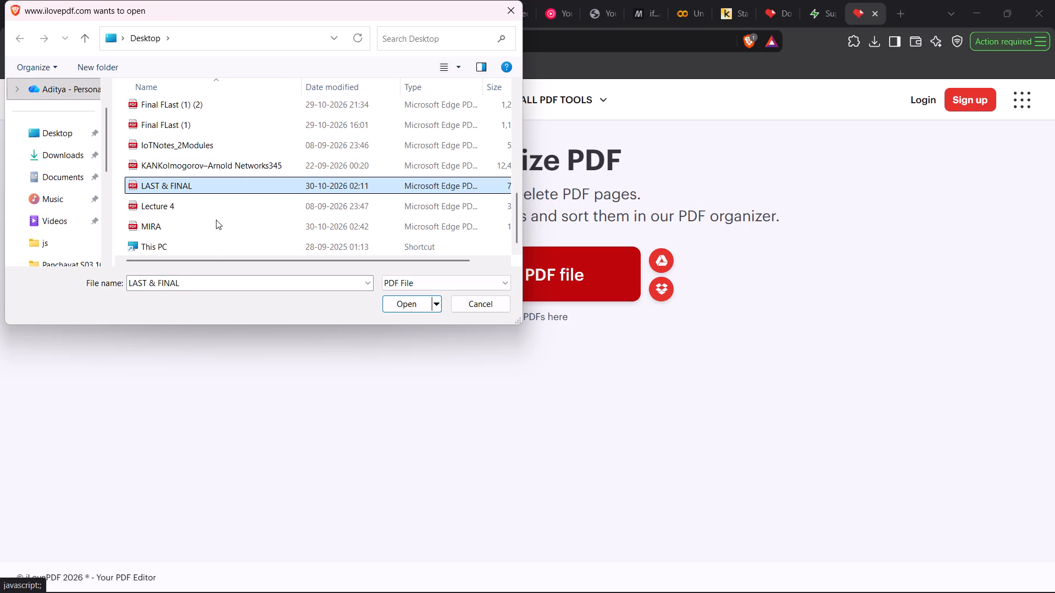
pyautogui.keyDown('ctrl'); pyautogui.click(216, 220); pyautogui.keyUp('ctrl')
pyautogui.click(398, 309)
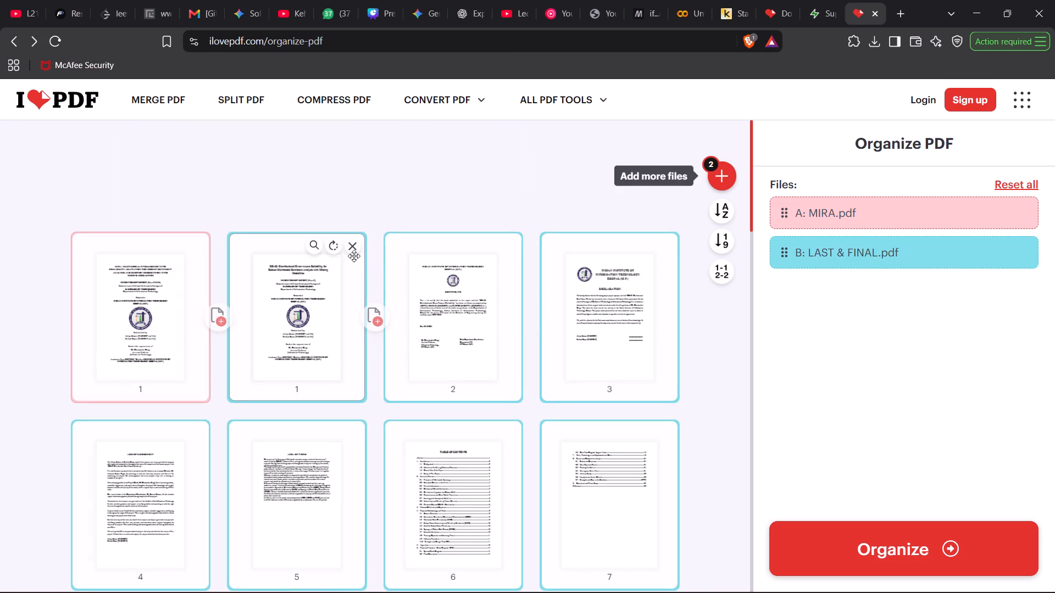
# Remove the old cover, page 1 of LAST & FINAL.pdf, and organize the remaining pages into one PDF.
pyautogui.click(354, 250)
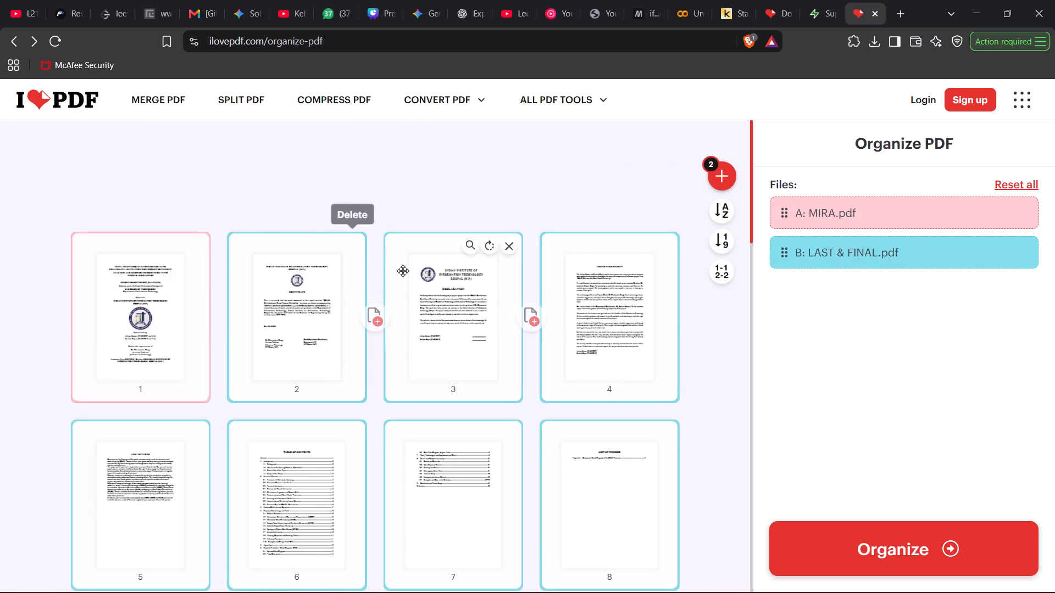
pyautogui.click(841, 533)
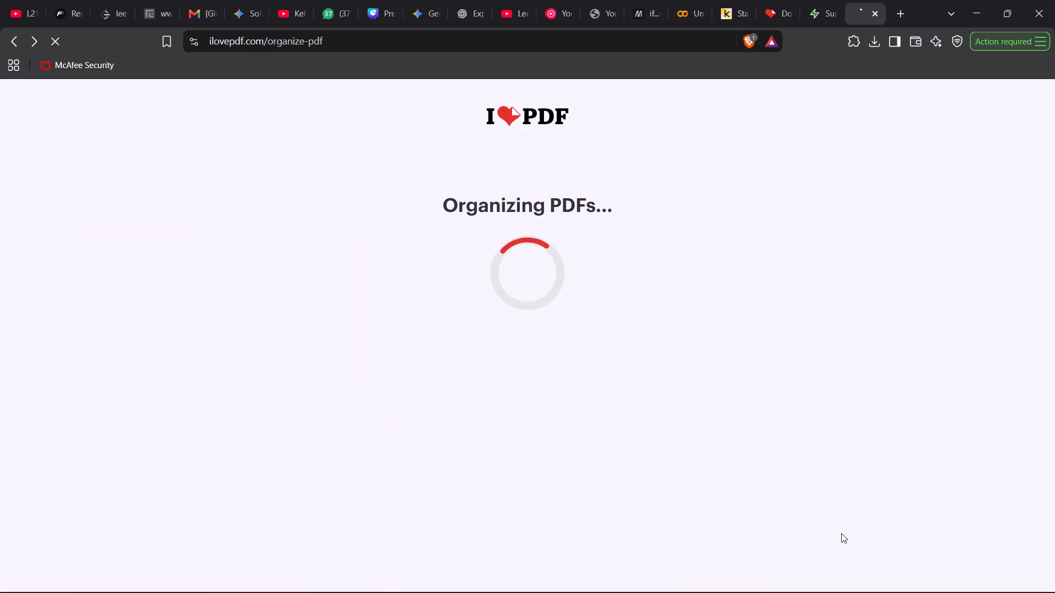
# Download the organized PDF from iLovePDF and save it on the desktop as organized.
pyautogui.click(541, 209)
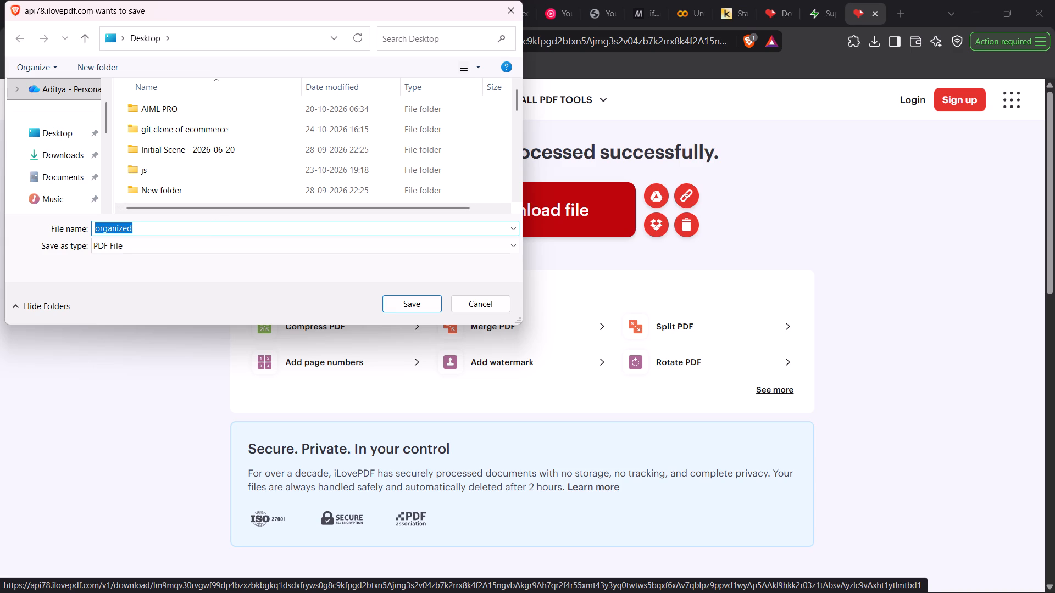
pyautogui.press('Return')
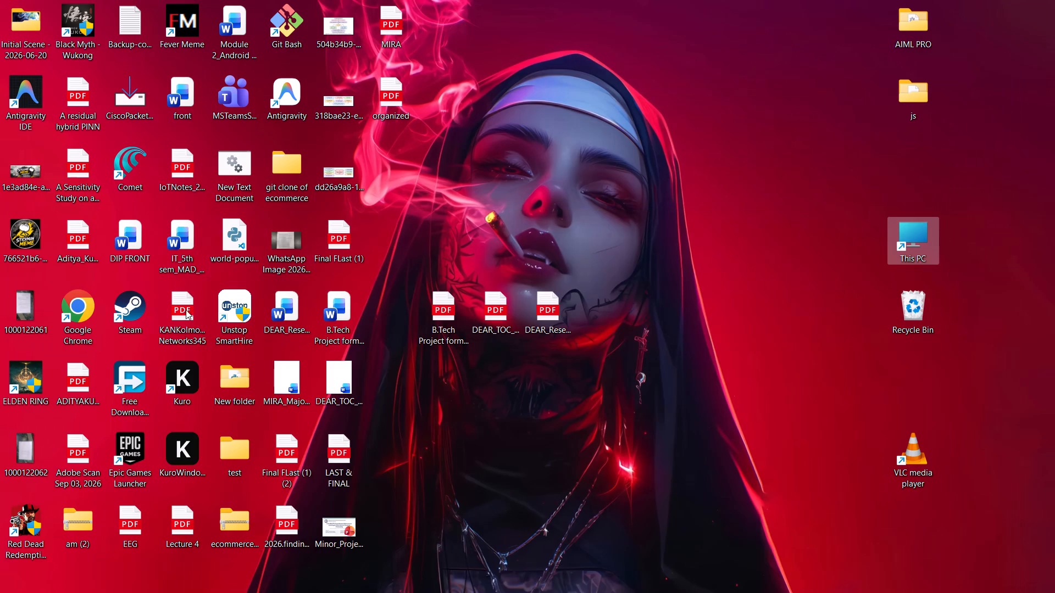
# Locate the organized and LAST & FINAL PDFs on the desktop, and switch back to Brave.
pyautogui.click(376, 92)
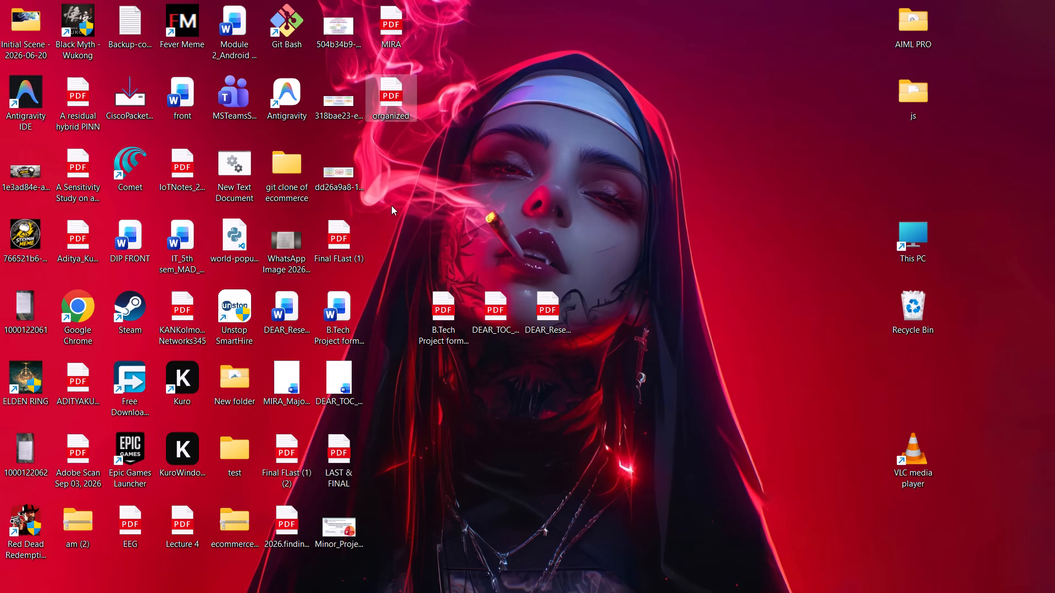
pyautogui.keyDown('ctrl'); pyautogui.click(347, 479); pyautogui.keyUp('ctrl')
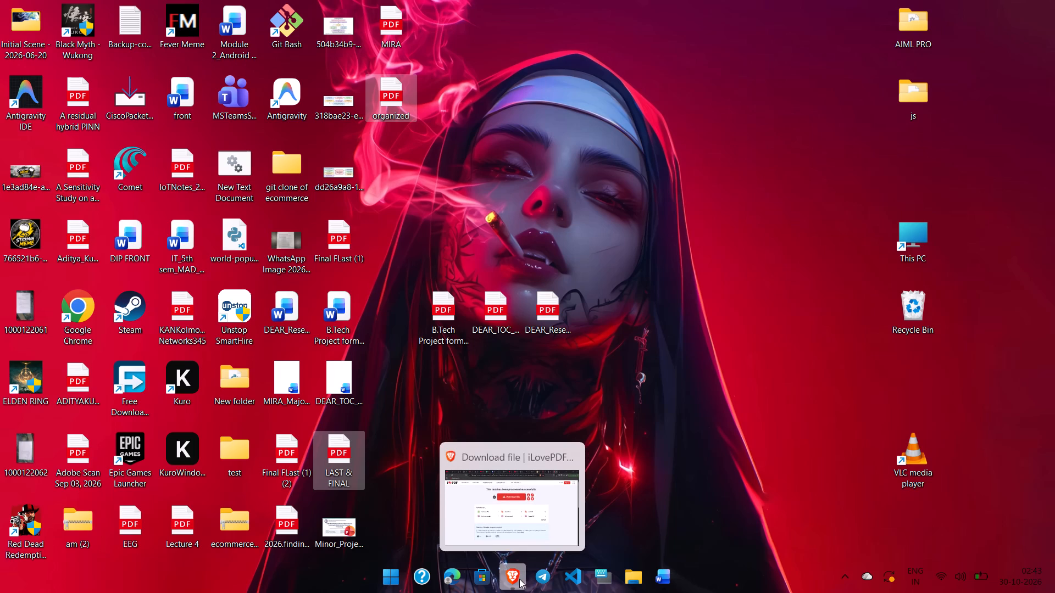
pyautogui.click(519, 579)
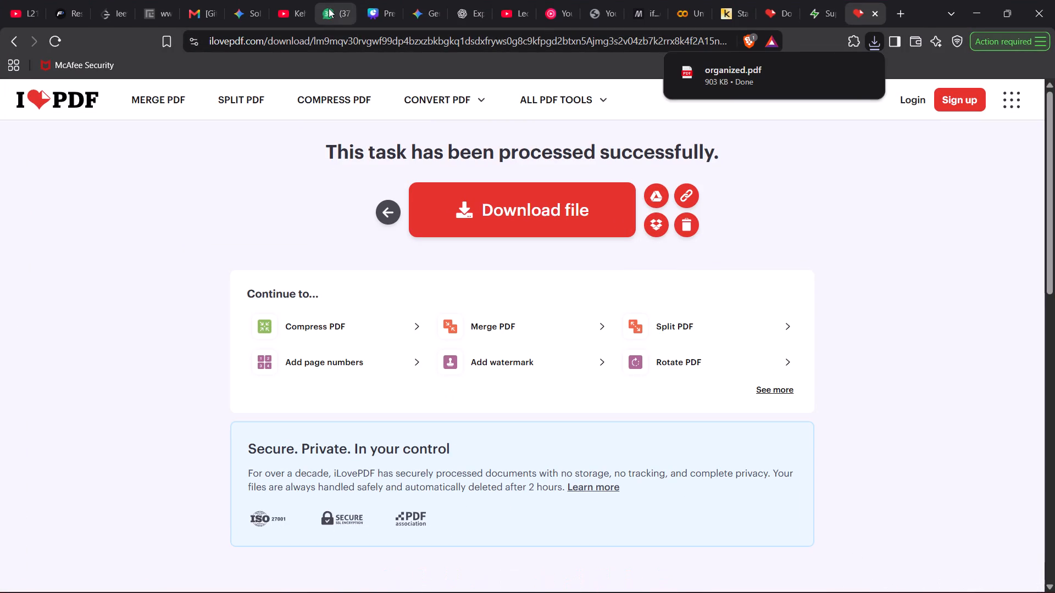